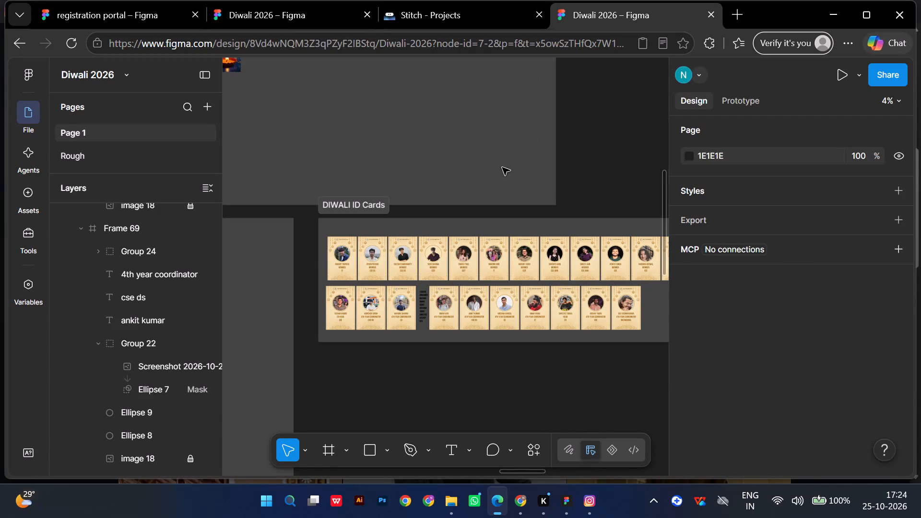
Duplicate the yellow Happy Diwali poster frame in the Approved Work section.
scroll(495, 158, left, 2)
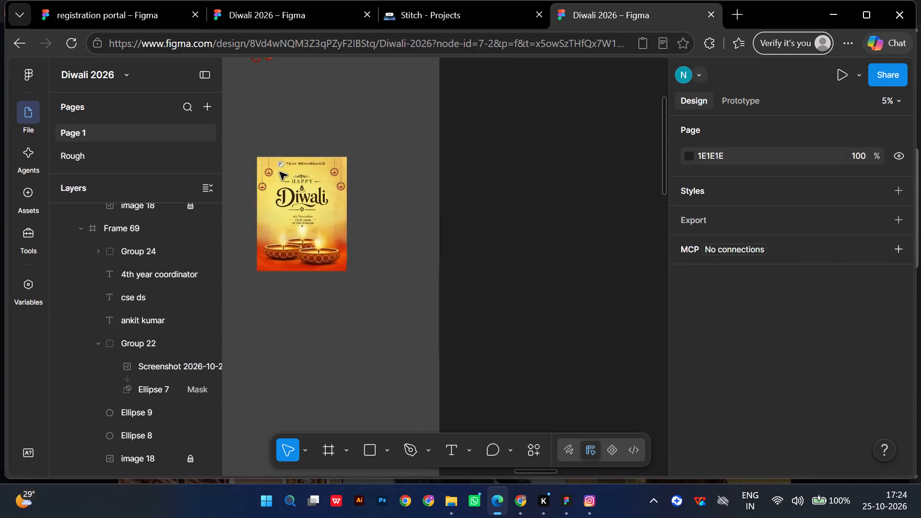
scroll(410, 199, left, 2)
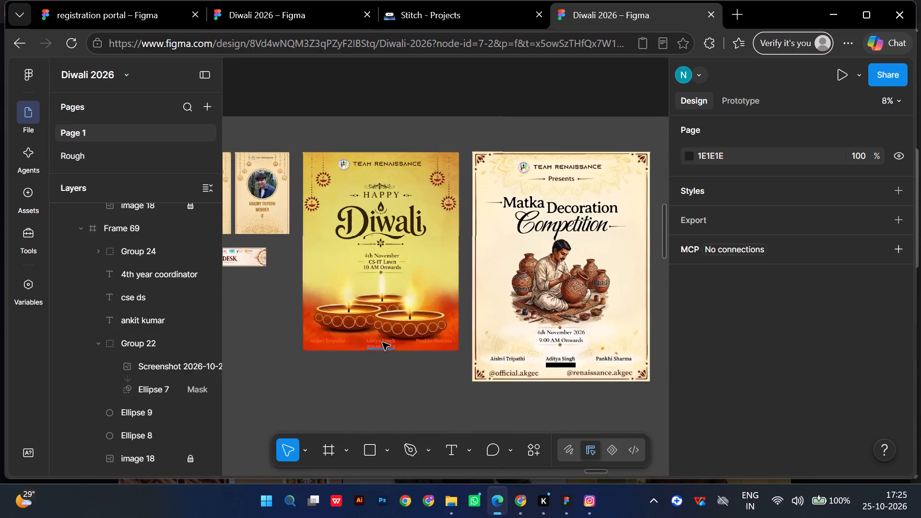
click(311, 145)
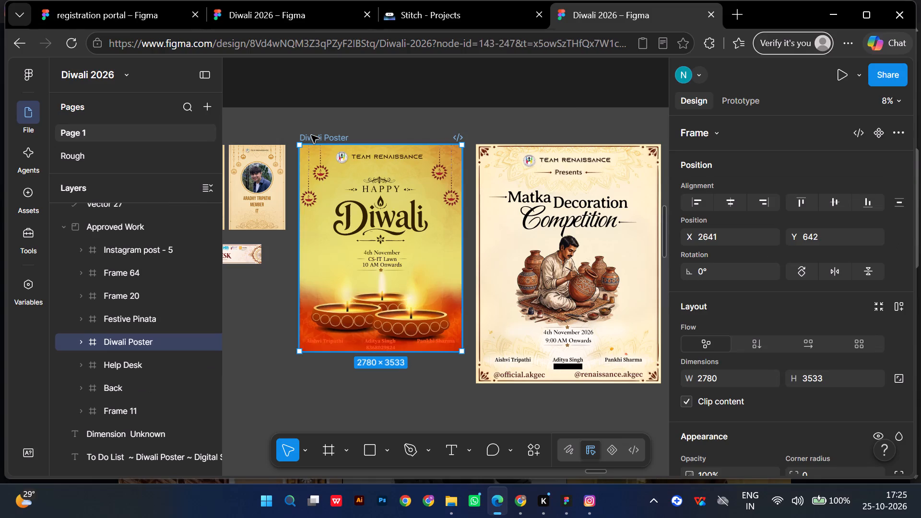
double_click(311, 135)
click(377, 128)
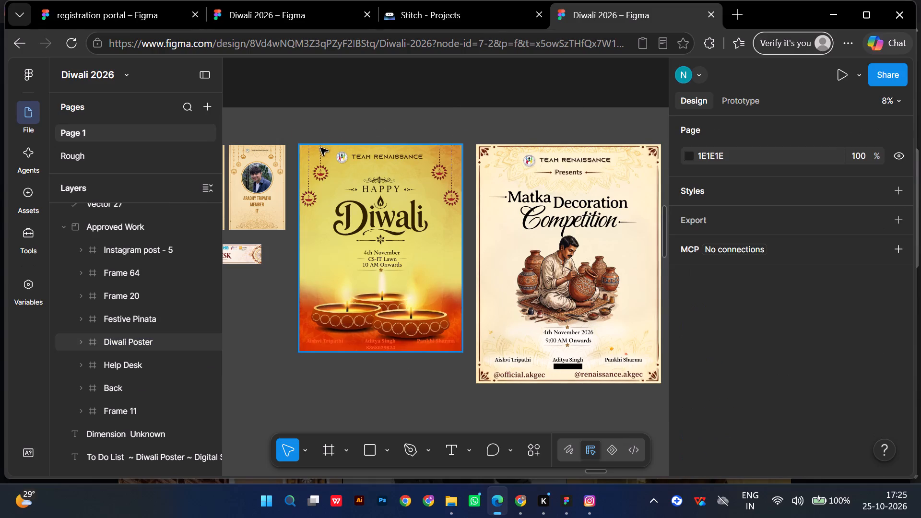
click(320, 148)
key(ctrl+d)
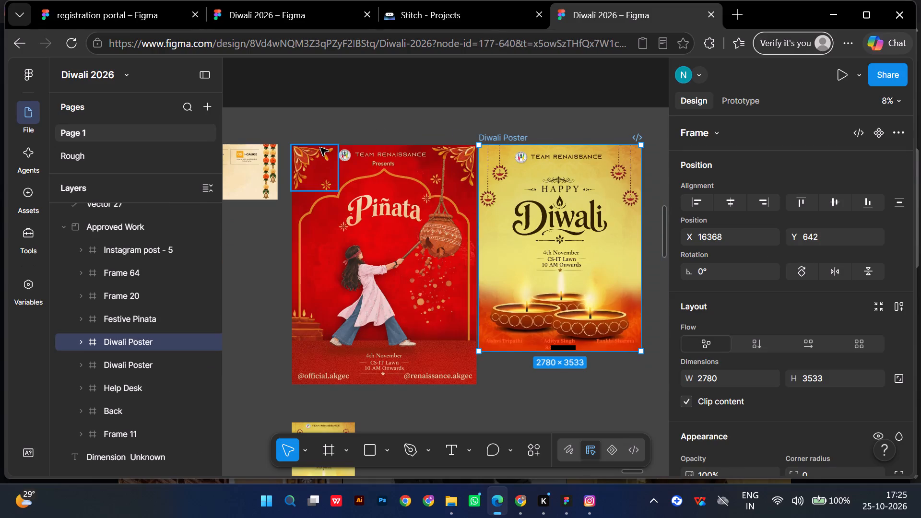
Examine the Diwali lettering vectors and the ornament image above HAPPY on the duplicated poster.
triple_click(544, 219)
click(544, 219)
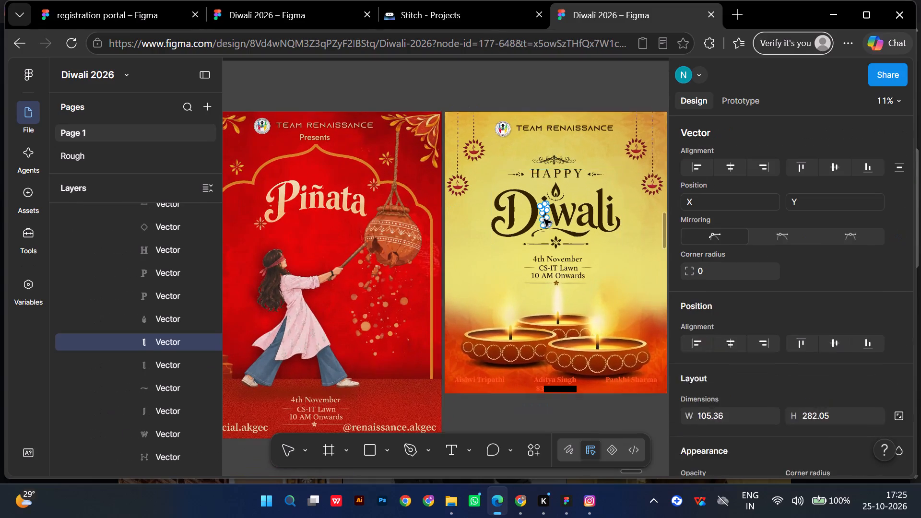
click(635, 412)
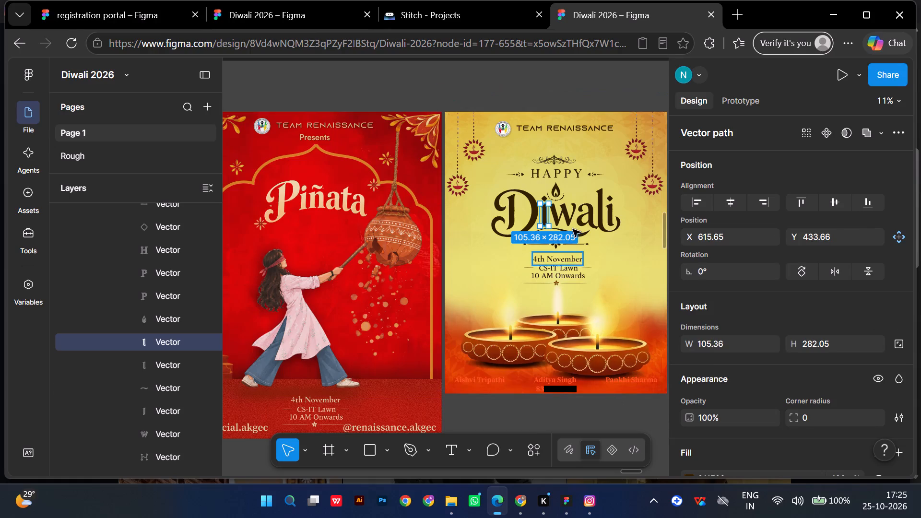
click(577, 214)
scroll(749, 361, down, 2)
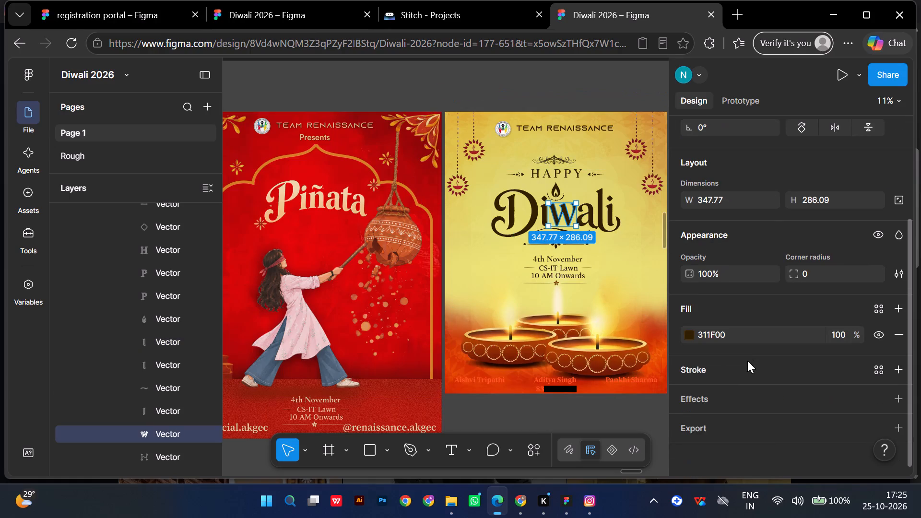
scroll(699, 327, up, 1)
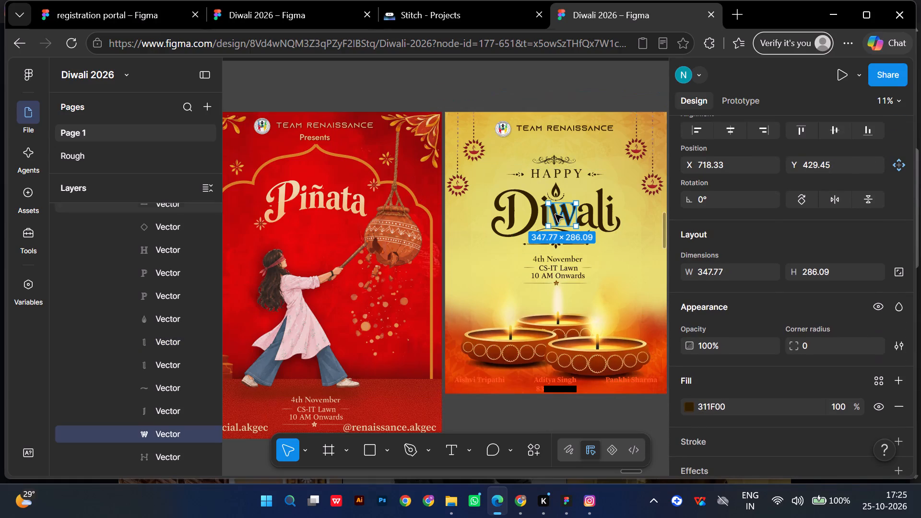
double_click(557, 174)
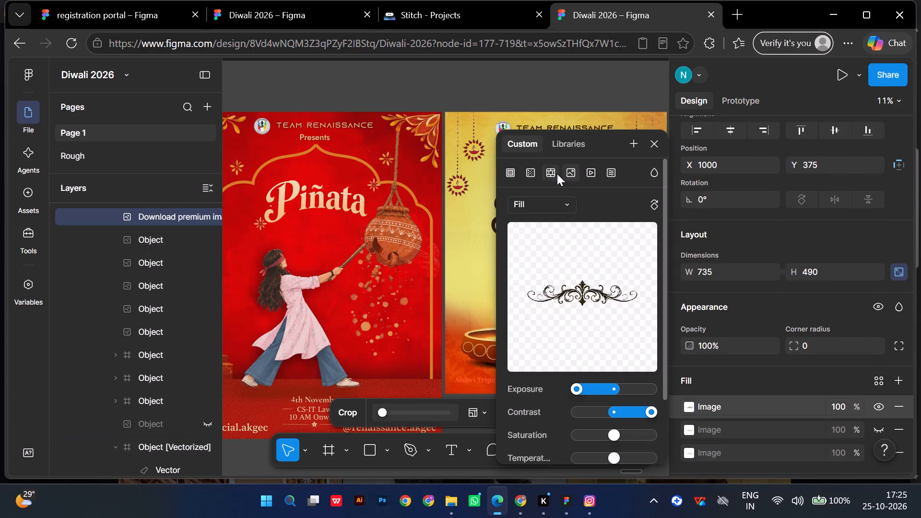
click(658, 144)
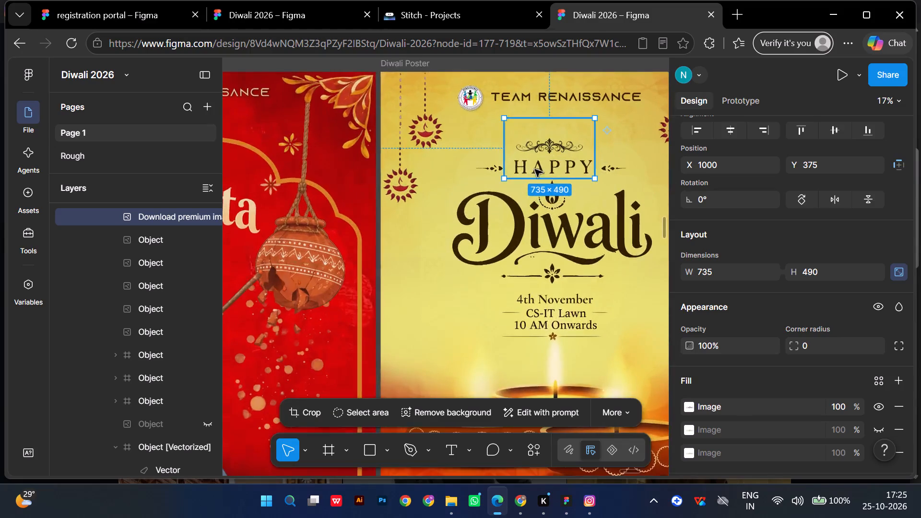
double_click(540, 168)
double_click(659, 151)
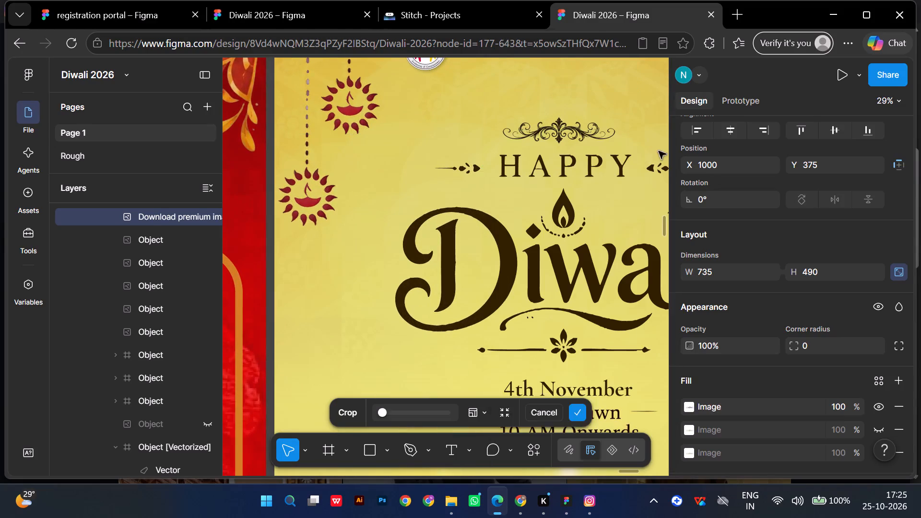
click(575, 128)
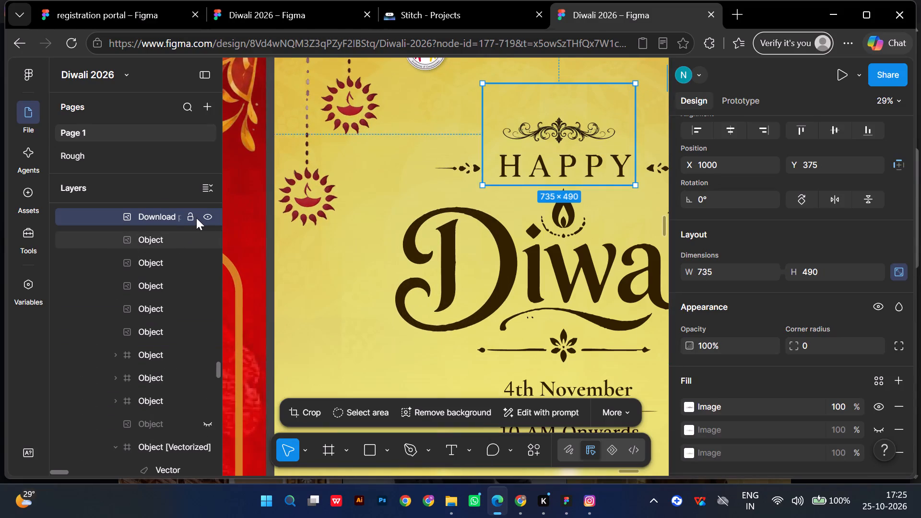
Lock the Download image layer that holds the ornament above HAPPY on the Diwali poster.
click(196, 218)
click(378, 168)
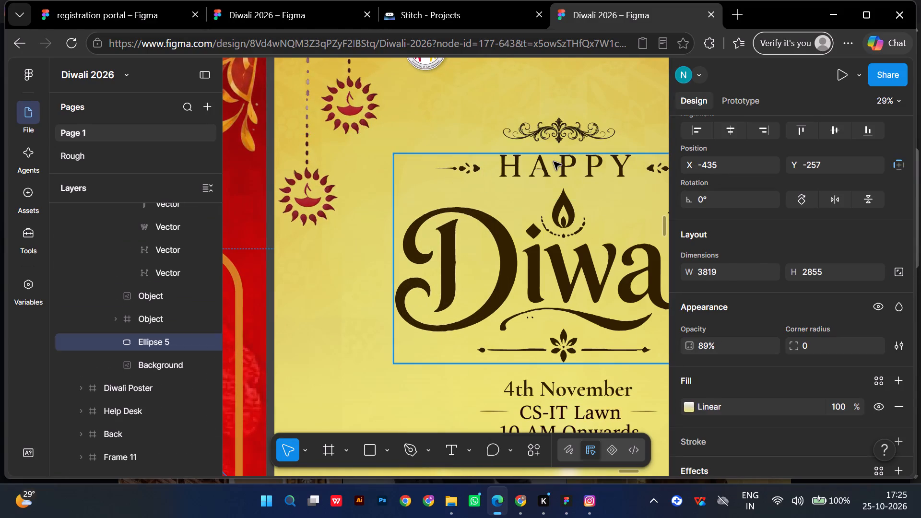
Lock the Object [Vectorized] frame containing the Diwali lettering.
double_click(554, 162)
triple_click(554, 162)
double_click(553, 162)
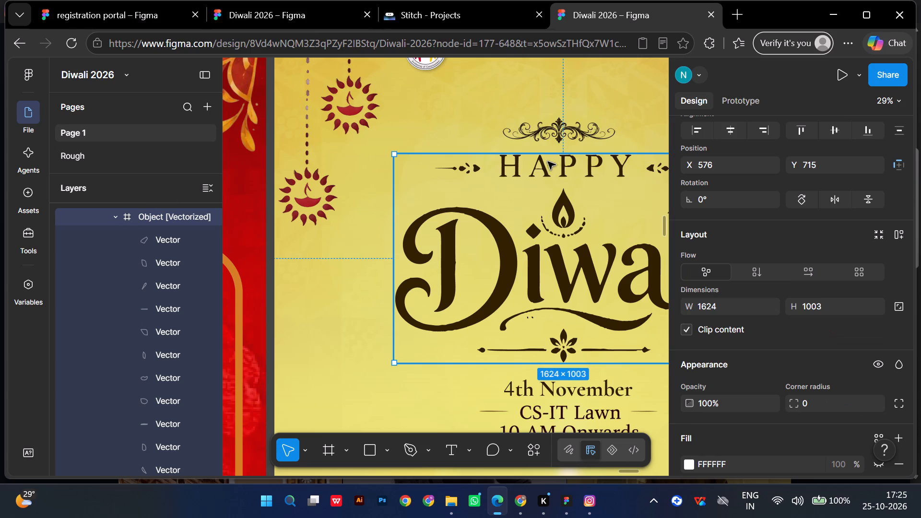
scroll(165, 279, up, 1)
click(190, 294)
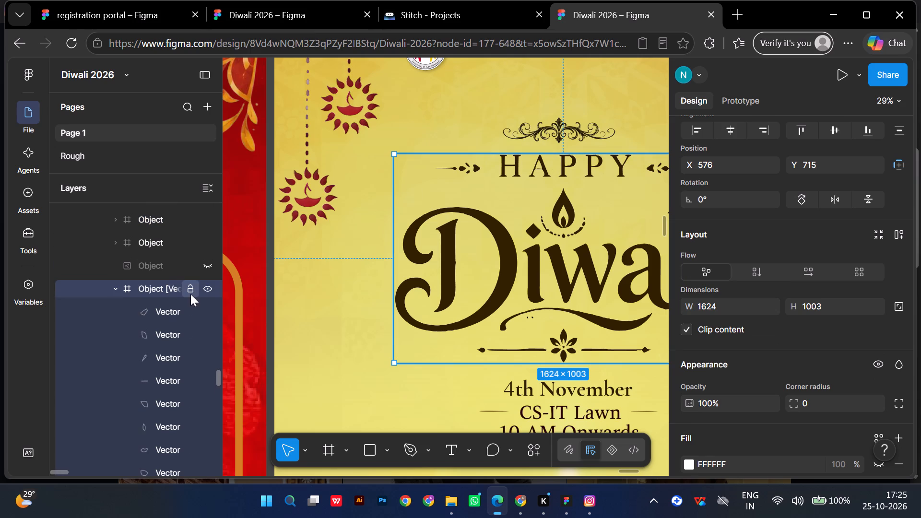
click(358, 225)
Try to select the HAPPY lettering on the large Diwali poster.
triple_click(542, 166)
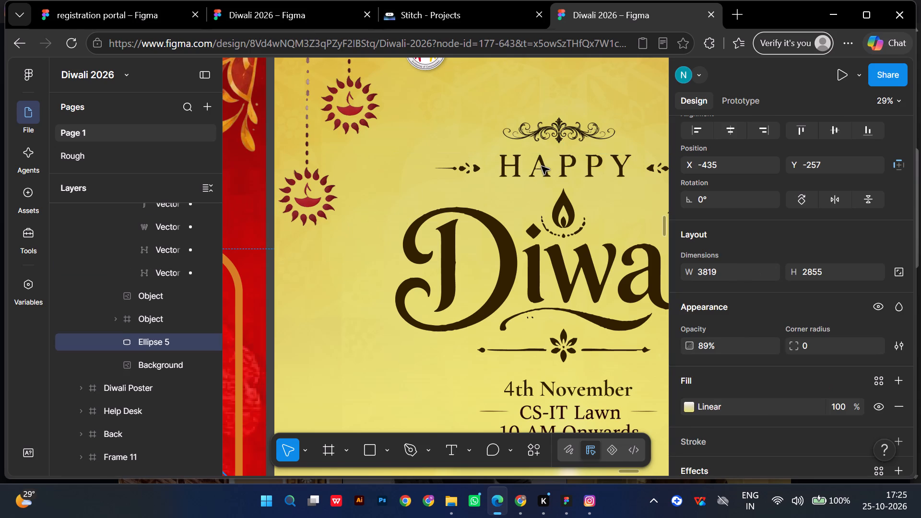
click(542, 166)
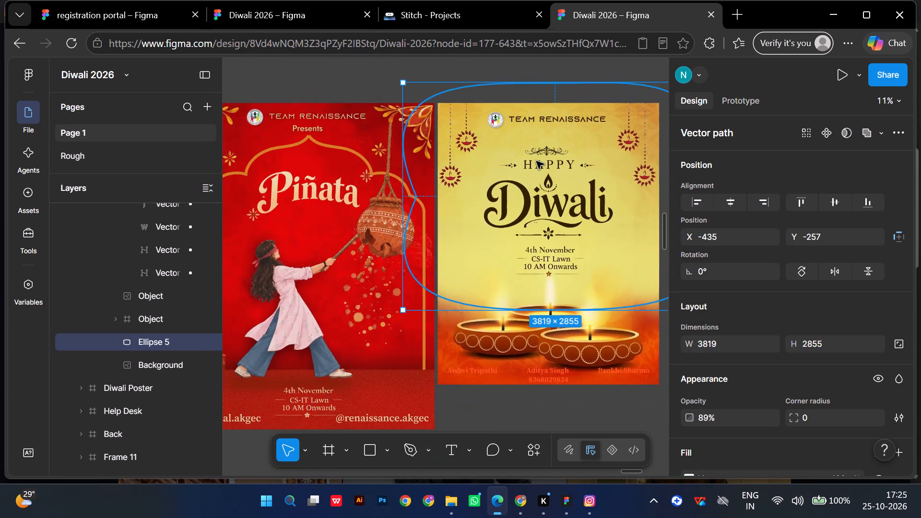
click(574, 388)
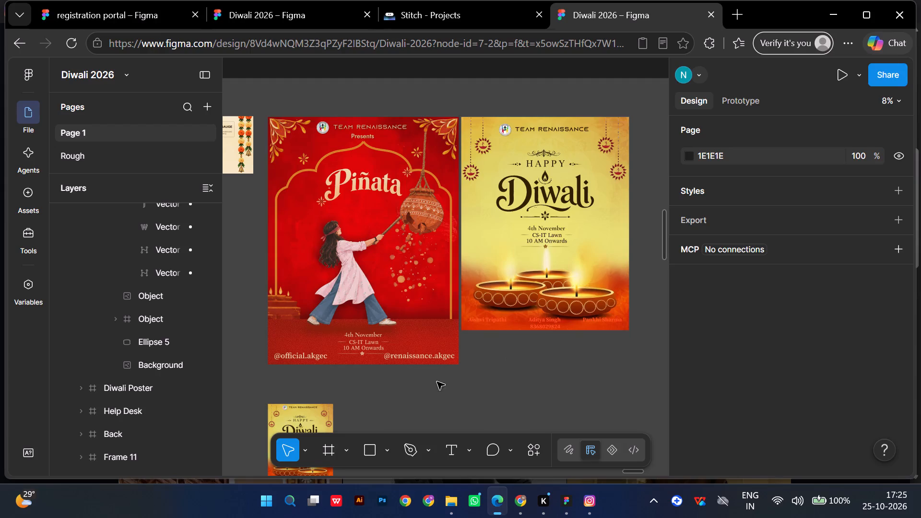
Compare the small Instagram post - 5 frame below the Piñata poster with the large Diwali poster, including its row of contact names.
scroll(396, 355, down, 1)
scroll(307, 350, right, 1)
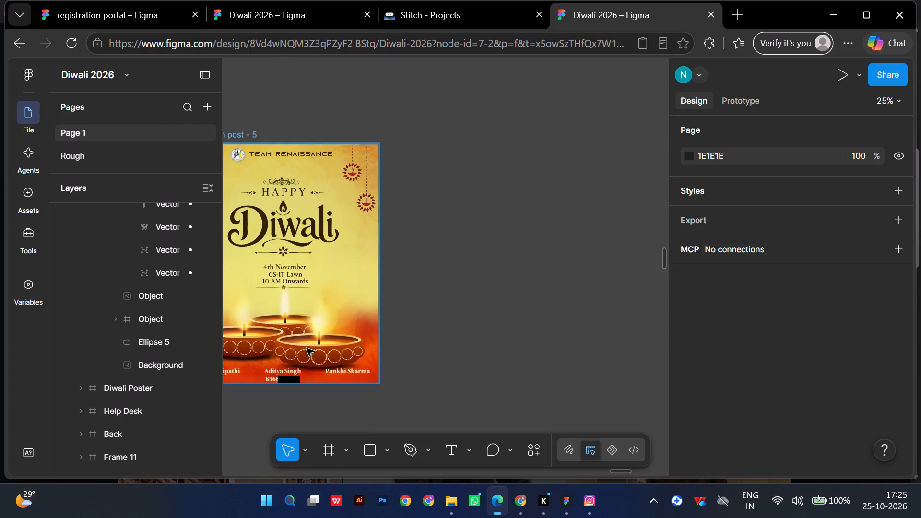
scroll(307, 348, right, 1)
double_click(333, 138)
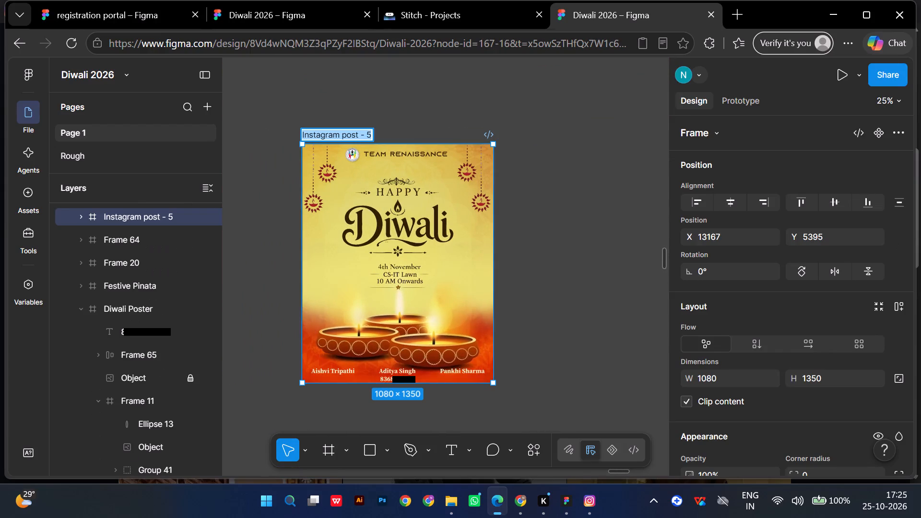
click(567, 273)
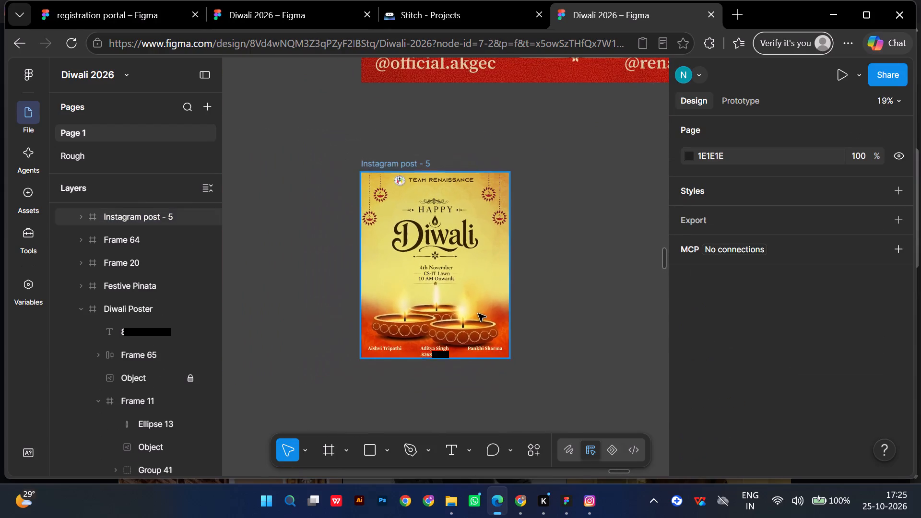
scroll(464, 260, up, 1)
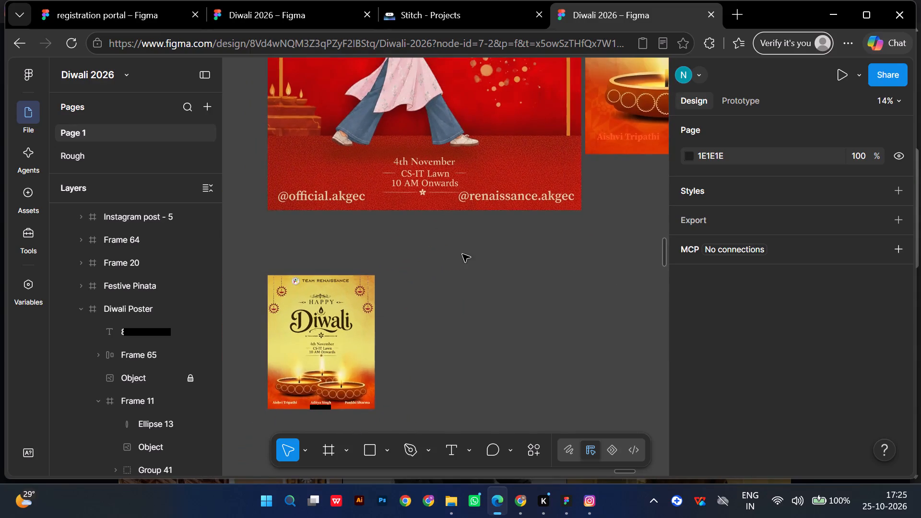
scroll(462, 254, up, 1)
click(523, 176)
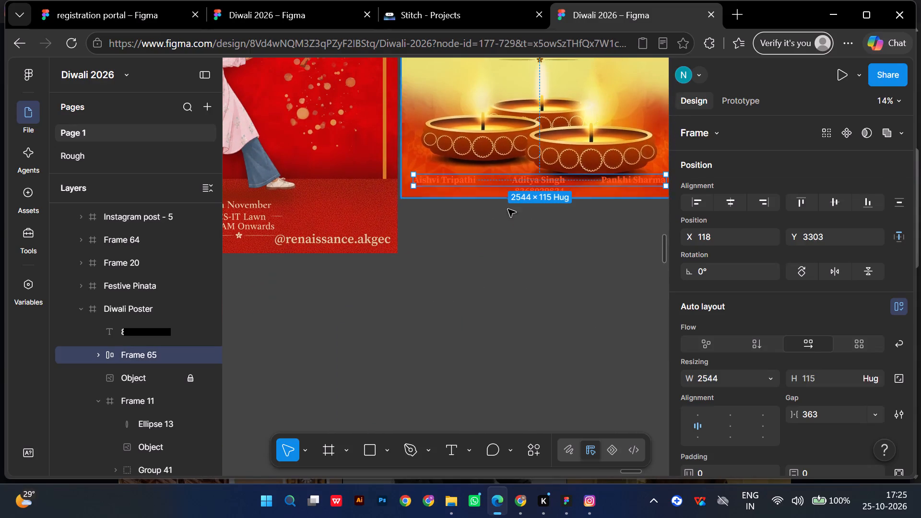
click(514, 278)
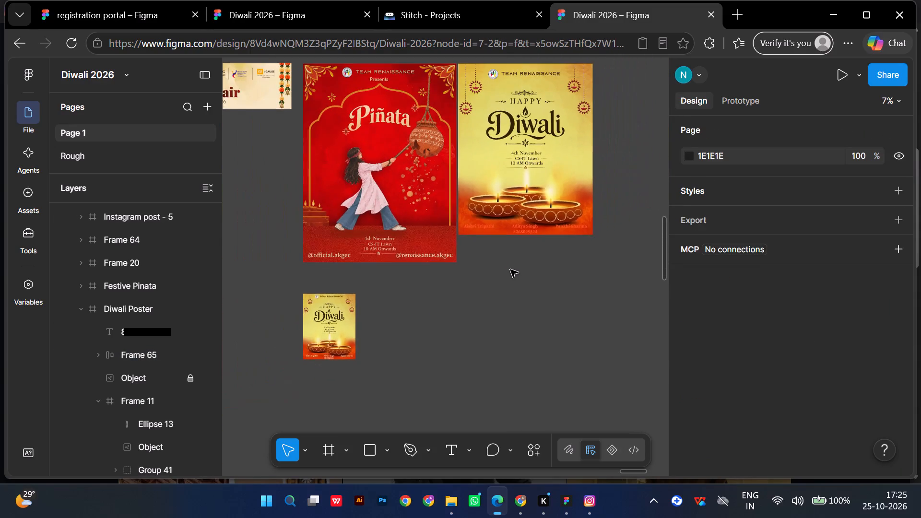
scroll(510, 270, right, 2)
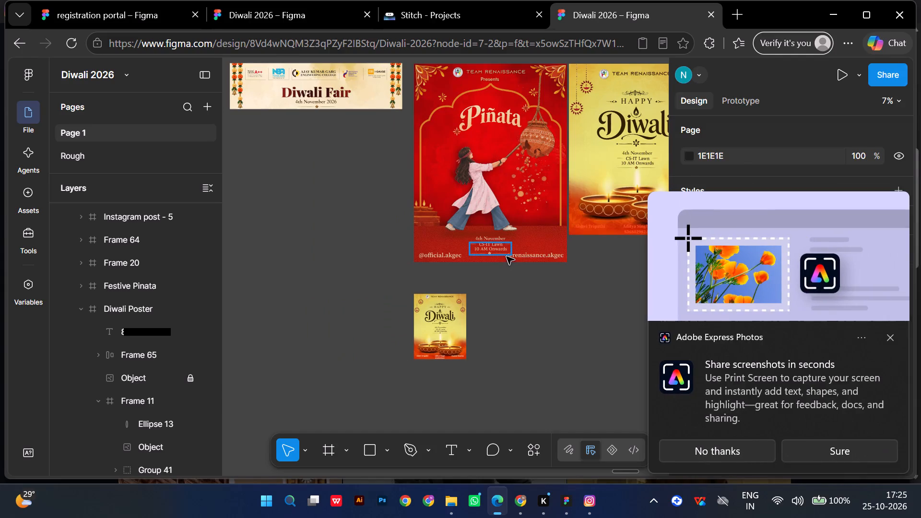
Dismiss the Adobe Express Photos notification and widen the canvas by narrowing the design properties sidebar.
click(888, 337)
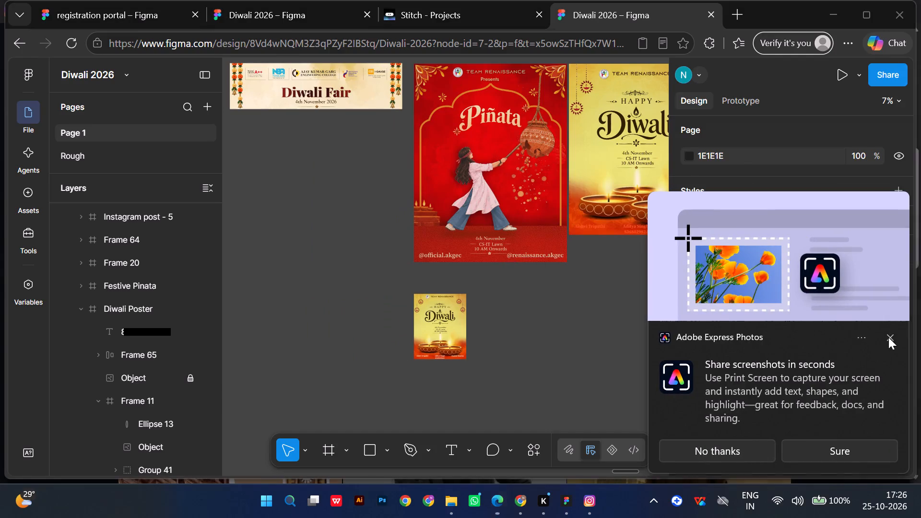
click(610, 313)
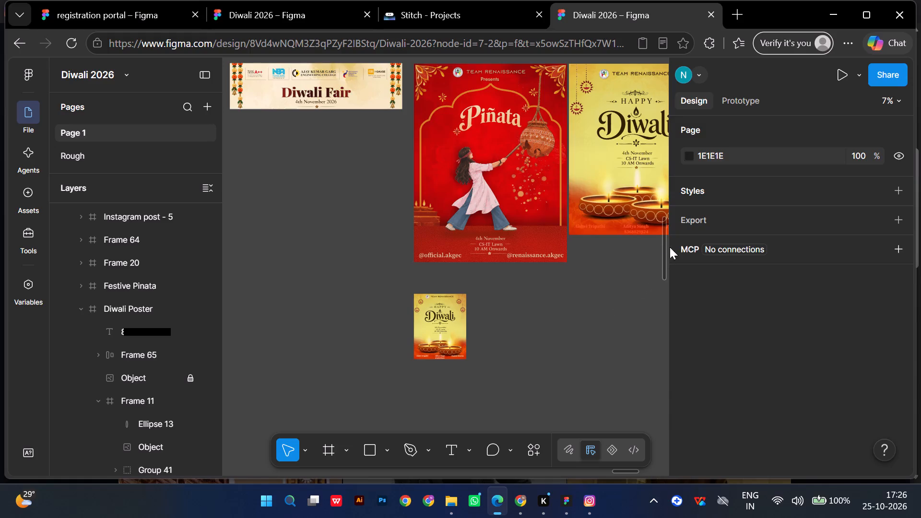
drag(665, 248, 838, 268)
click(694, 291)
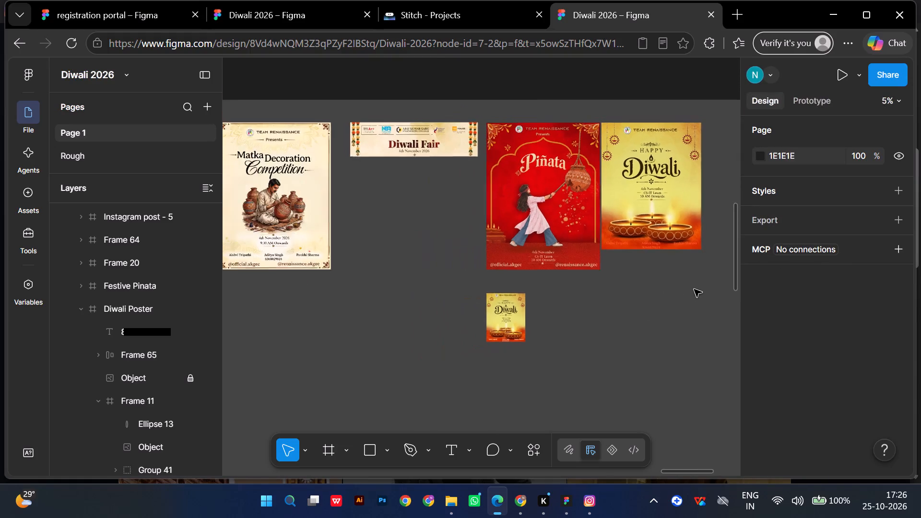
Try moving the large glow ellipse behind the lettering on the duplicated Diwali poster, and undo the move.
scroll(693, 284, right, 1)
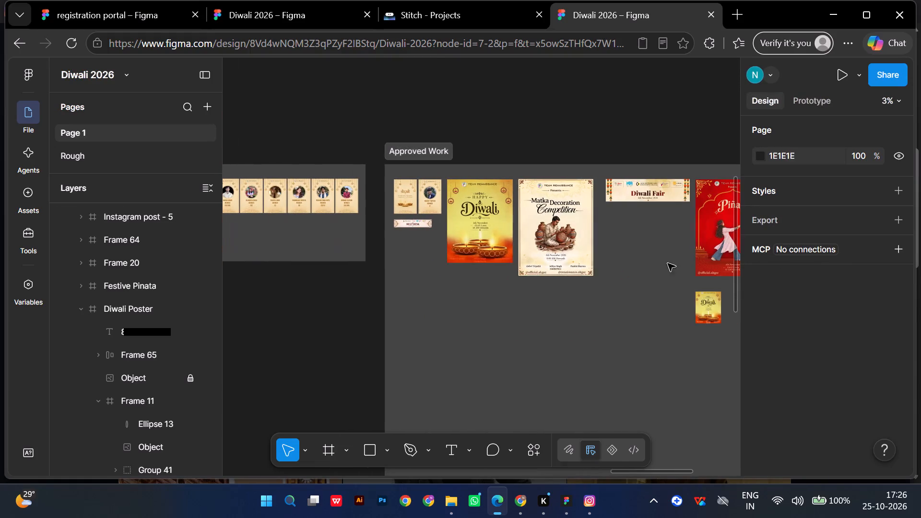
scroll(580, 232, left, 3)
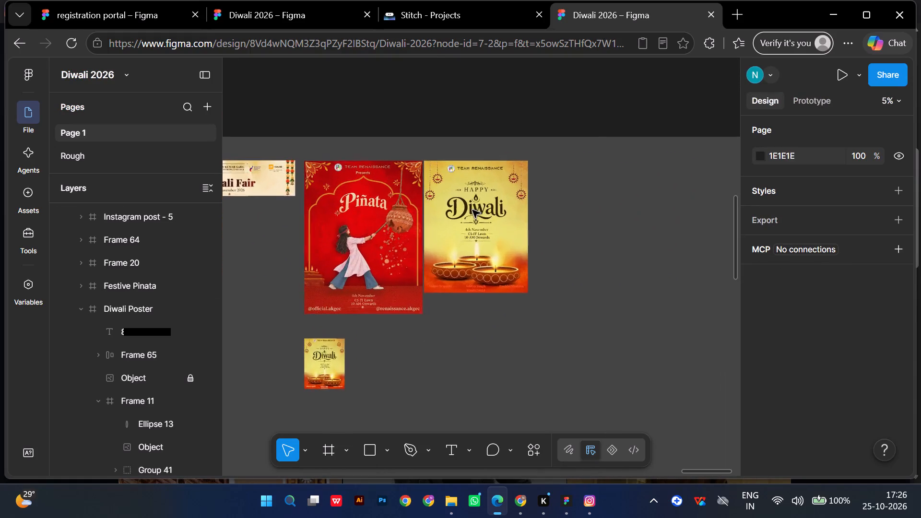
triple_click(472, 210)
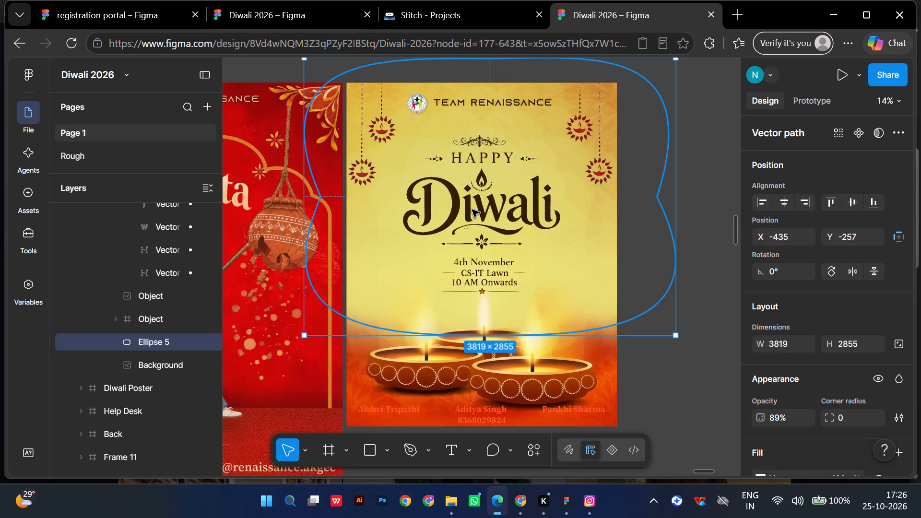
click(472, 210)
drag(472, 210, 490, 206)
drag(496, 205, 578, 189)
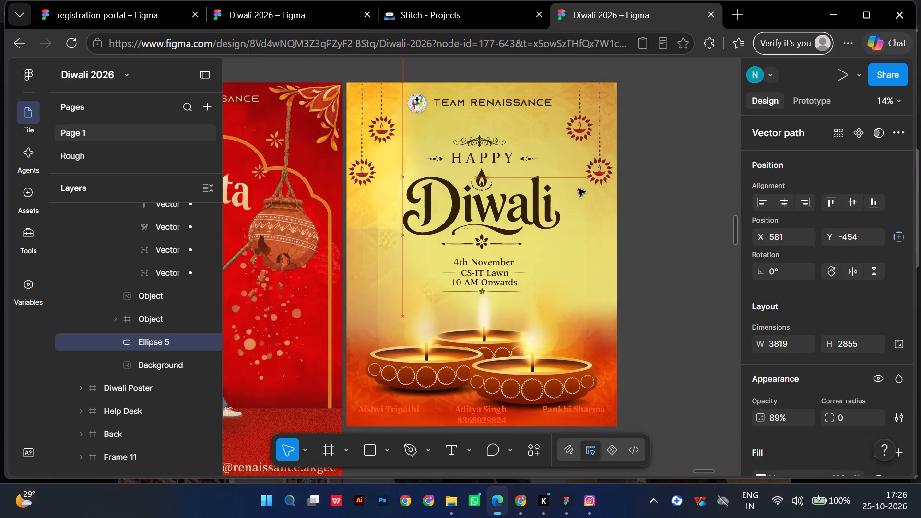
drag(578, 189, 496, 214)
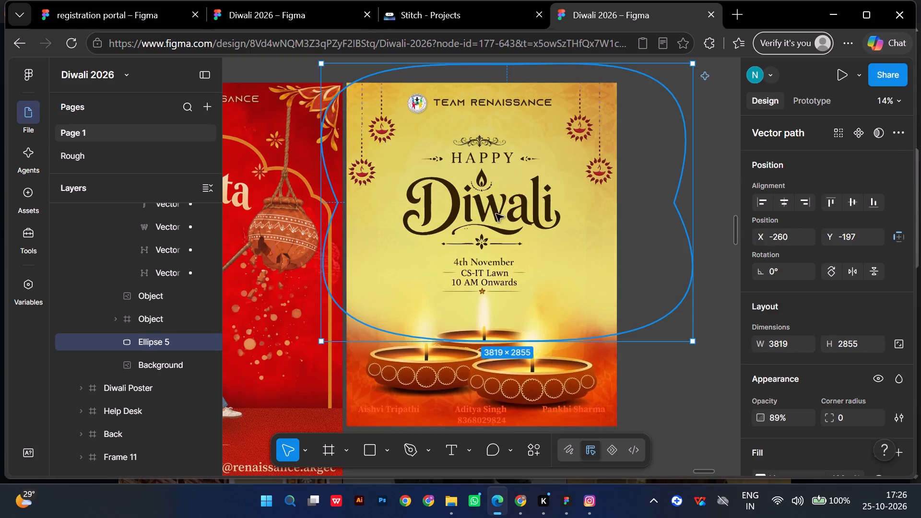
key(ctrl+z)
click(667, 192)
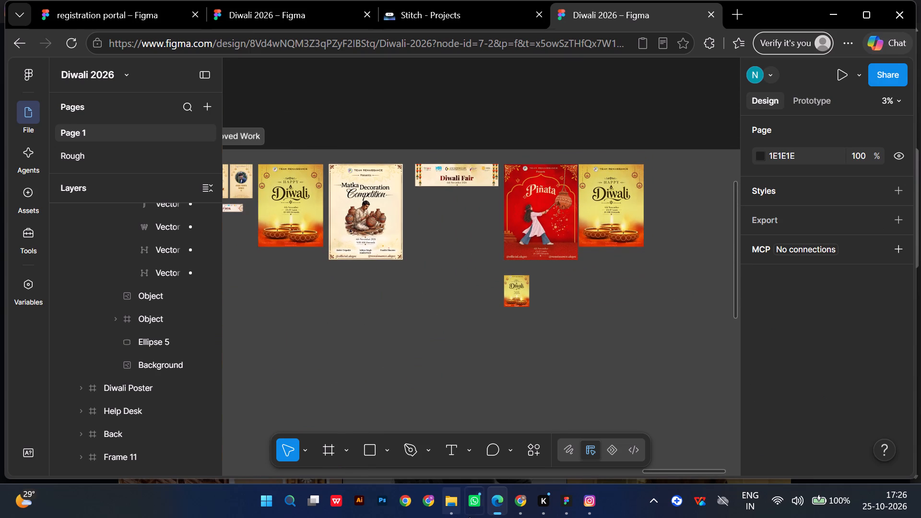
Minimise the browser and the Screenshots folder and close Instagram to reach the Diwali Fare file in the Figma desktop app.
click(833, 19)
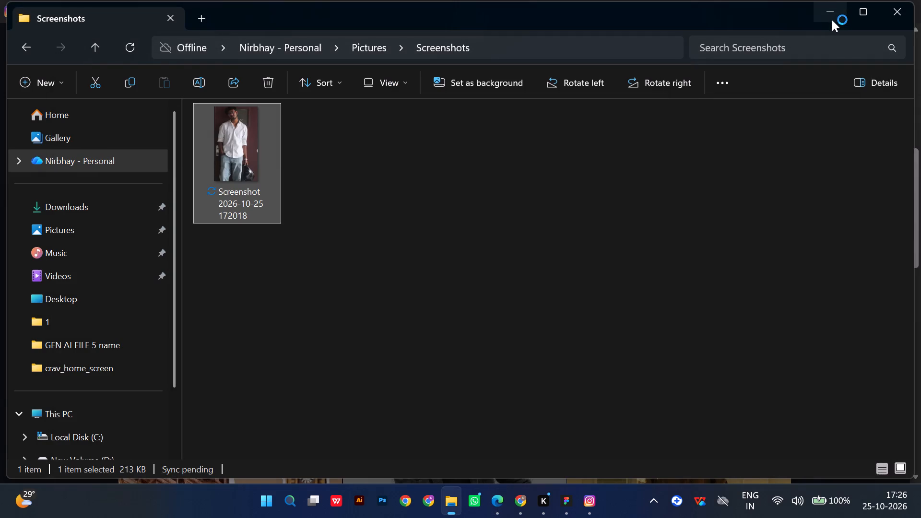
click(831, 18)
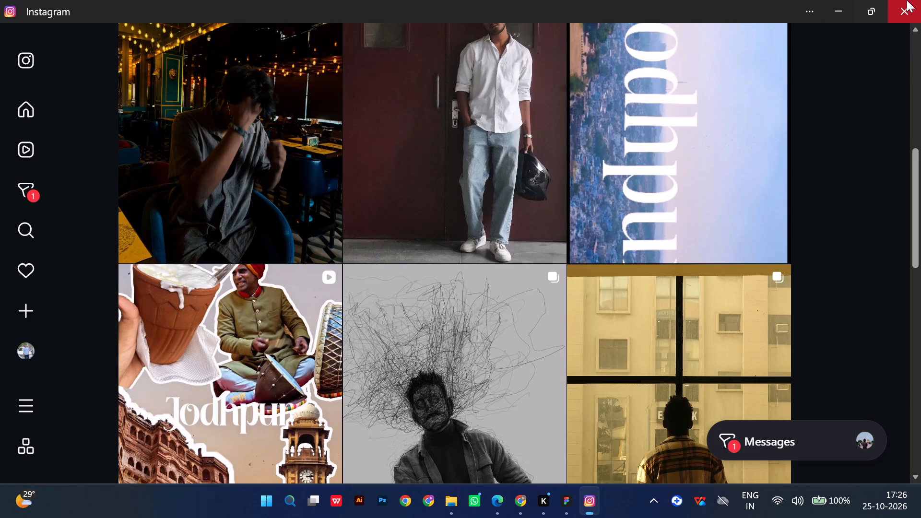
click(907, 0)
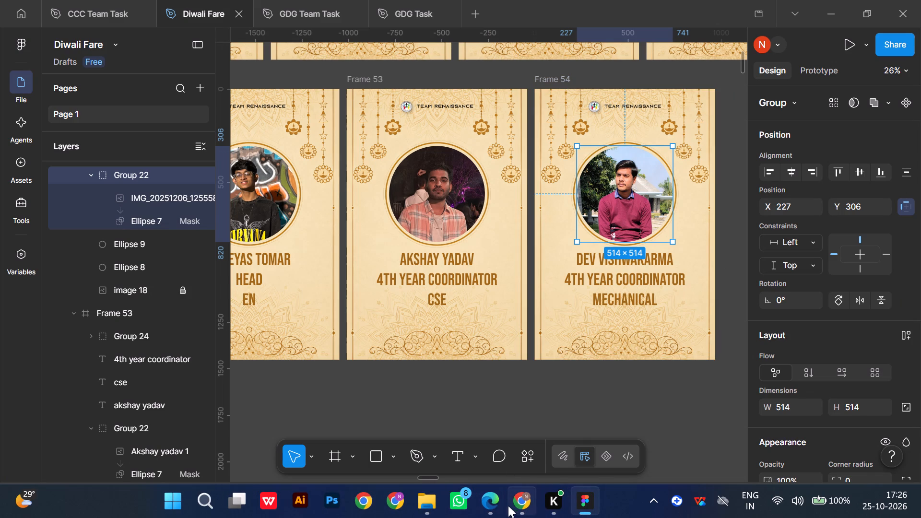
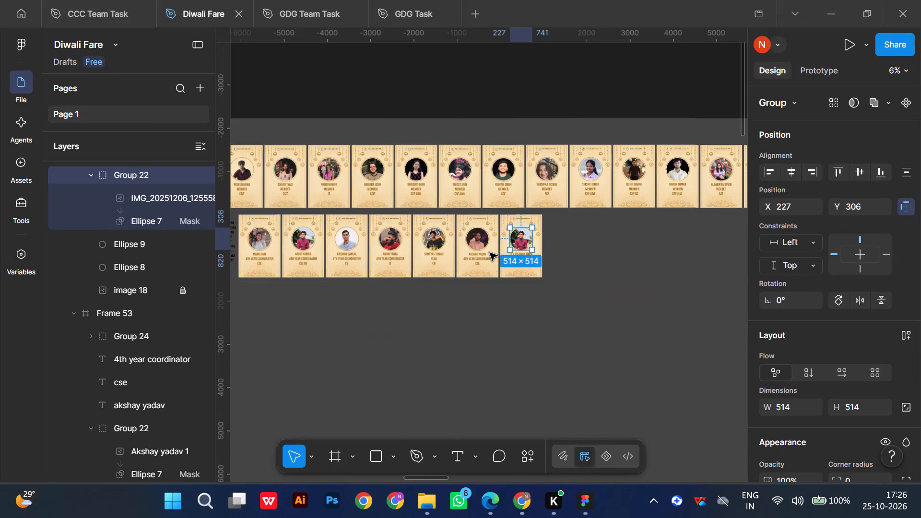
Switch to the Diwali 2026 file in Microsoft Edge and select the gate-shaped union in the Gate Banners Dimmensions design.
scroll(490, 253, right, 3)
double_click(496, 517)
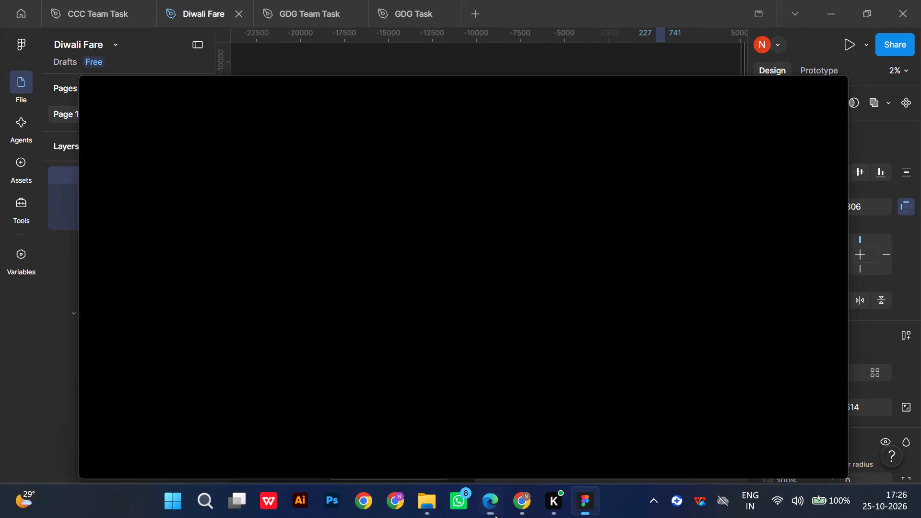
click(486, 502)
scroll(398, 324, right, 2)
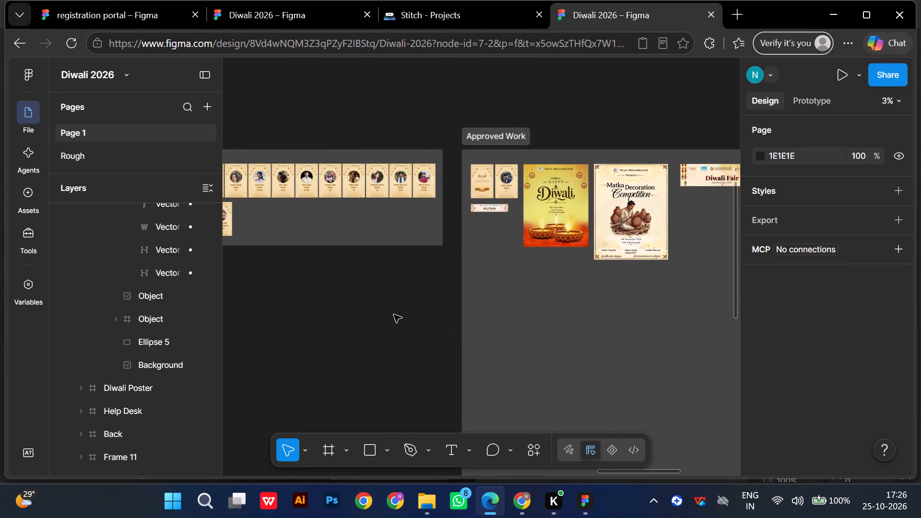
scroll(394, 315, right, 7)
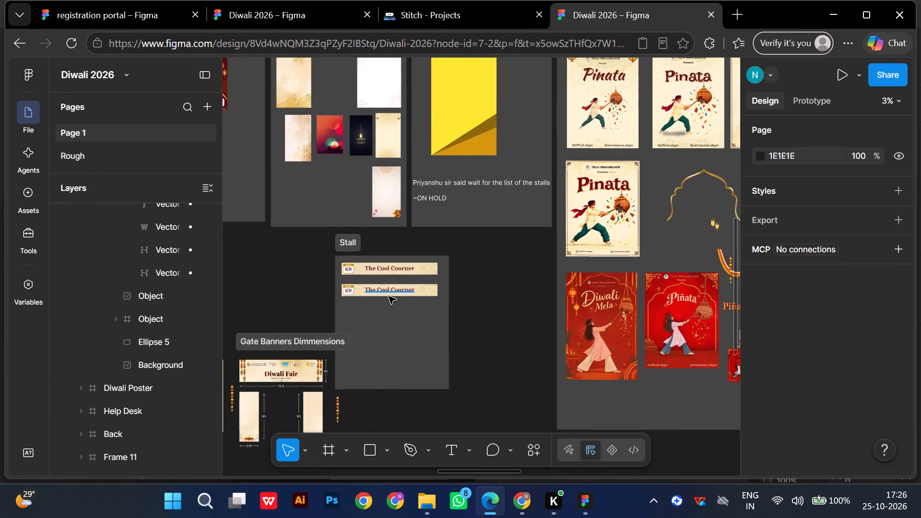
scroll(389, 296, down, 1)
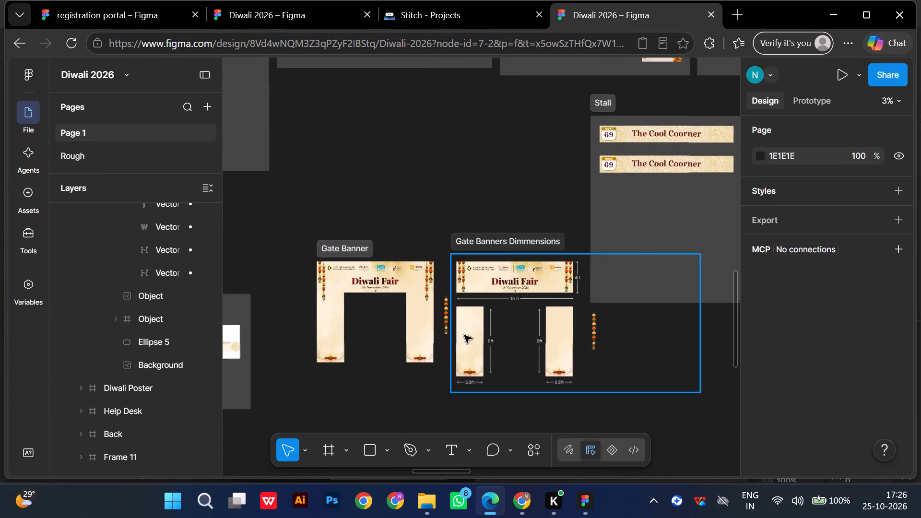
click(468, 326)
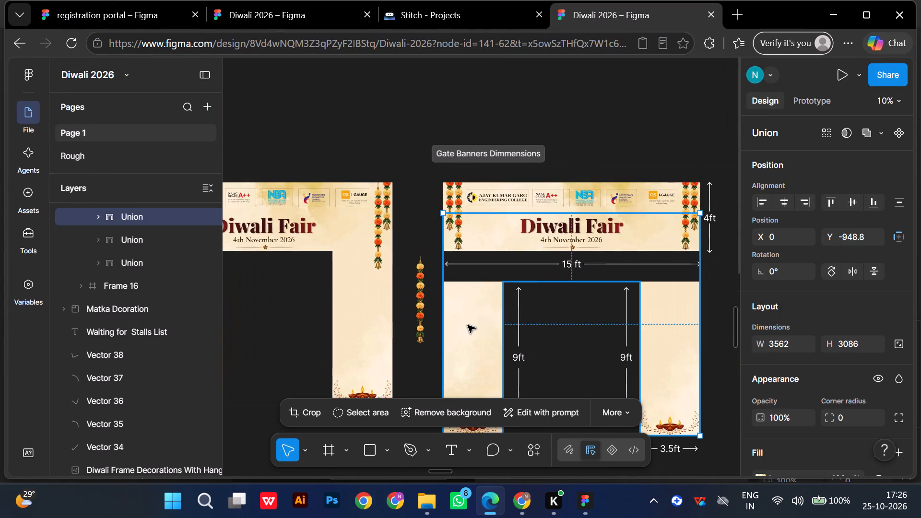
Examine the Diwali 2025 Treasure Trove and Delectable Food Stalls banners against the pillars of the Gate Banners Dimmensions design.
scroll(371, 227, right, 2)
scroll(371, 226, up, 1)
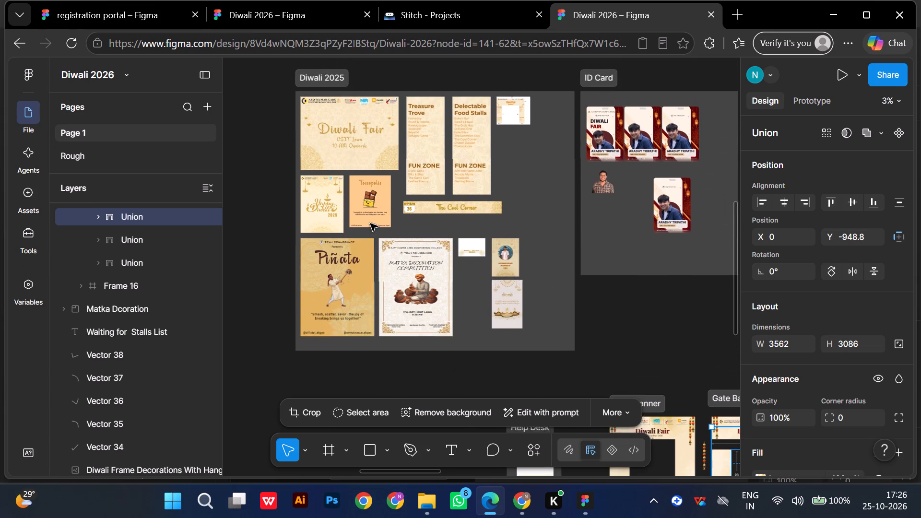
scroll(370, 224, up, 1)
scroll(413, 159, left, 2)
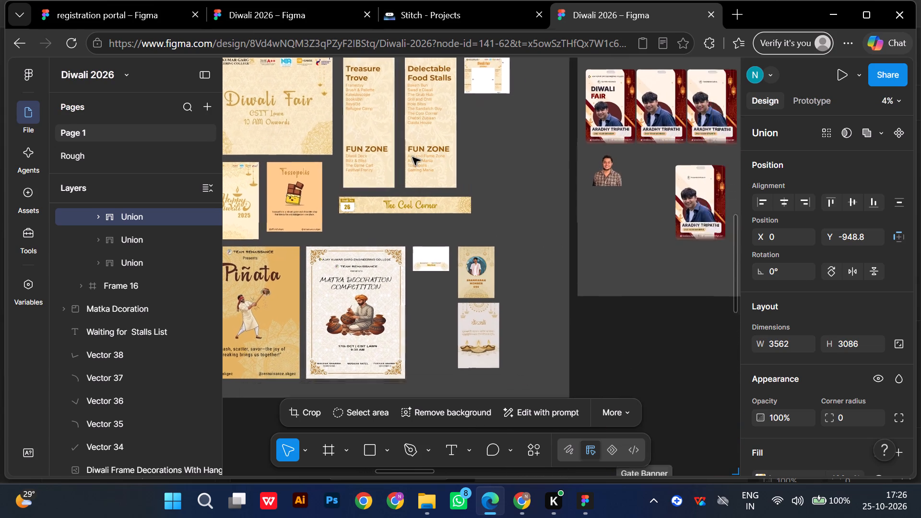
scroll(413, 157, left, 1)
scroll(411, 156, right, 1)
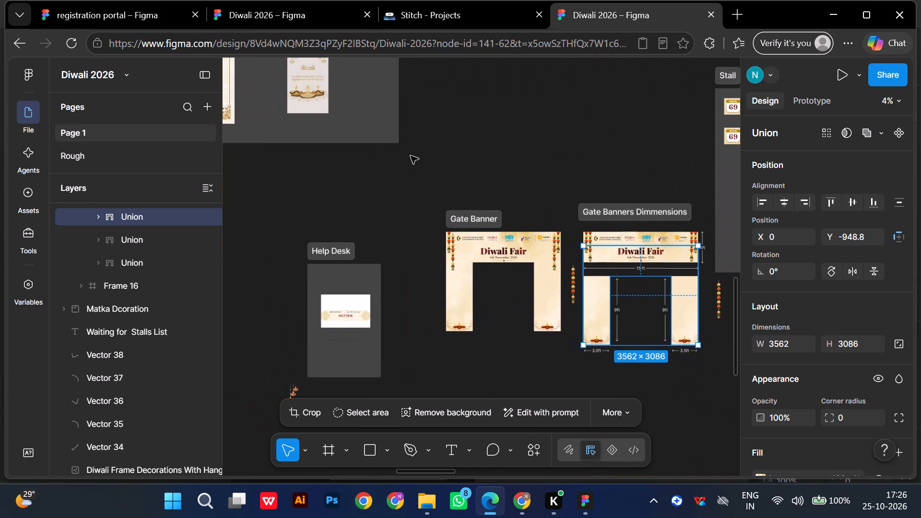
scroll(411, 156, right, 1)
scroll(436, 223, up, 2)
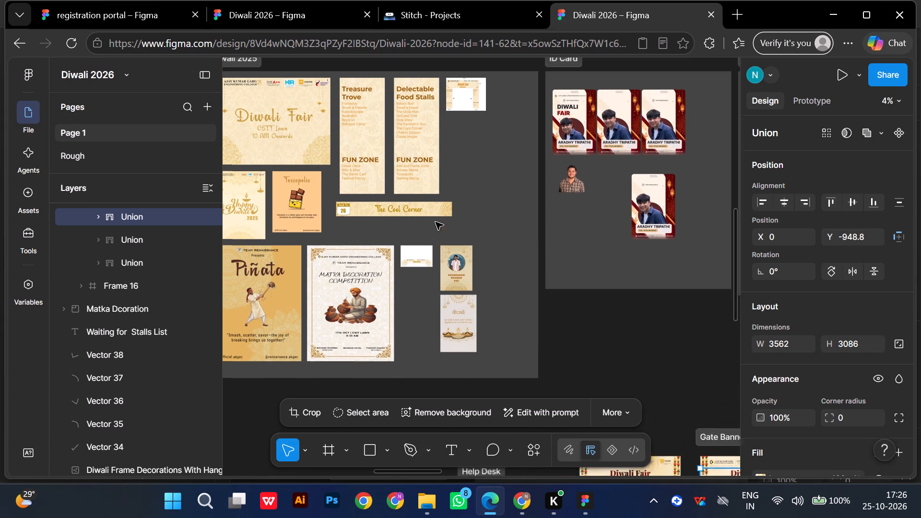
scroll(436, 222, up, 1)
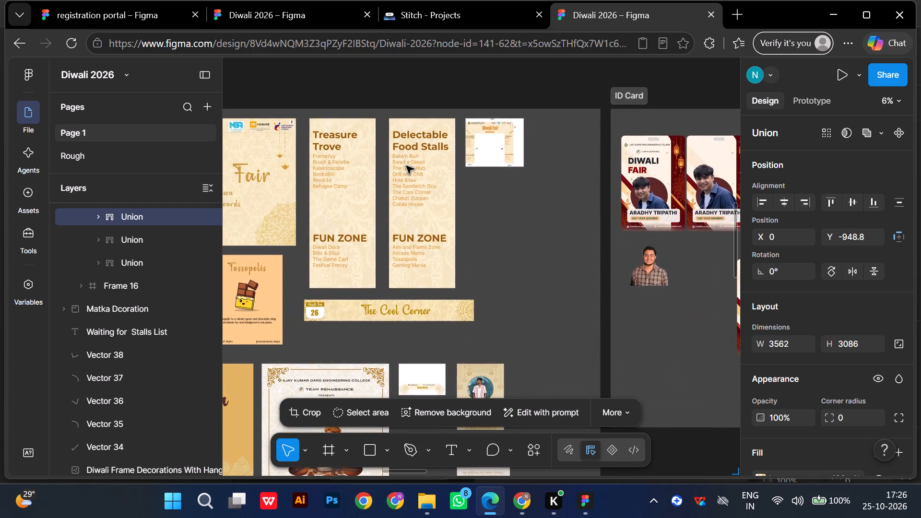
scroll(406, 166, down, 1)
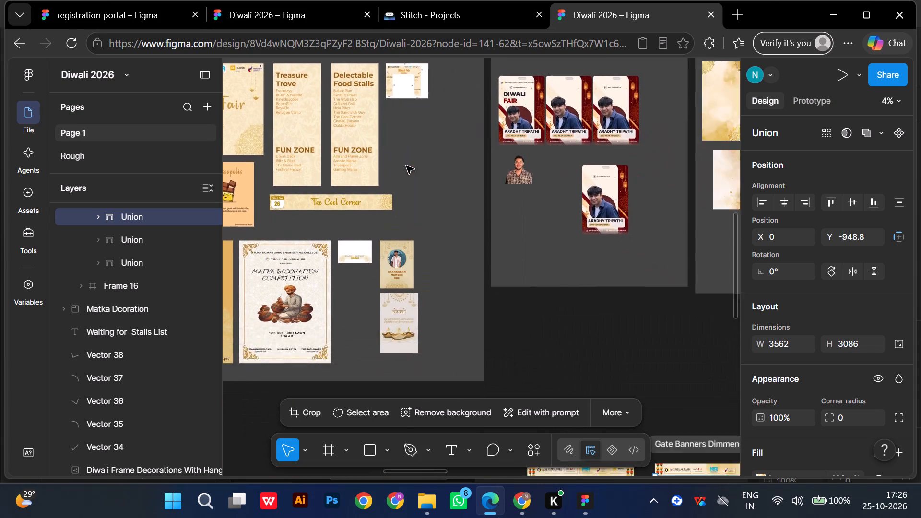
scroll(406, 166, down, 1)
scroll(470, 291, left, 1)
scroll(499, 258, left, 1)
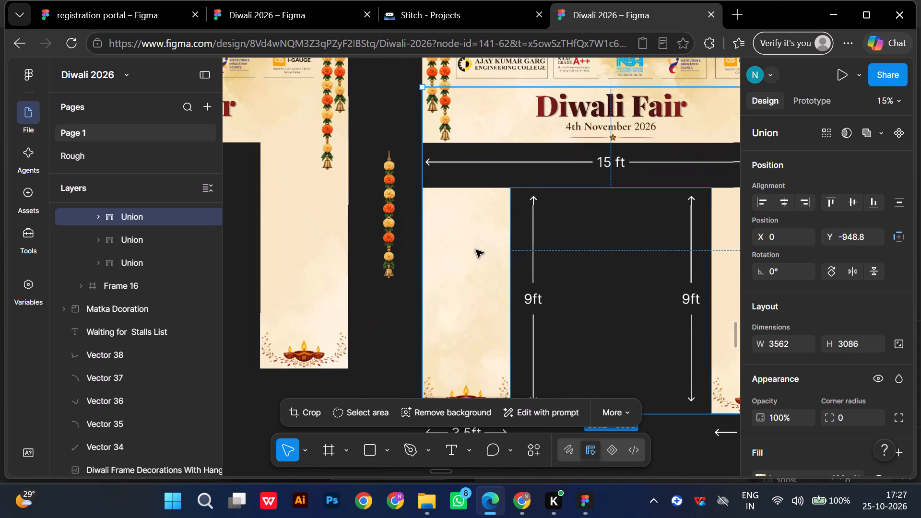
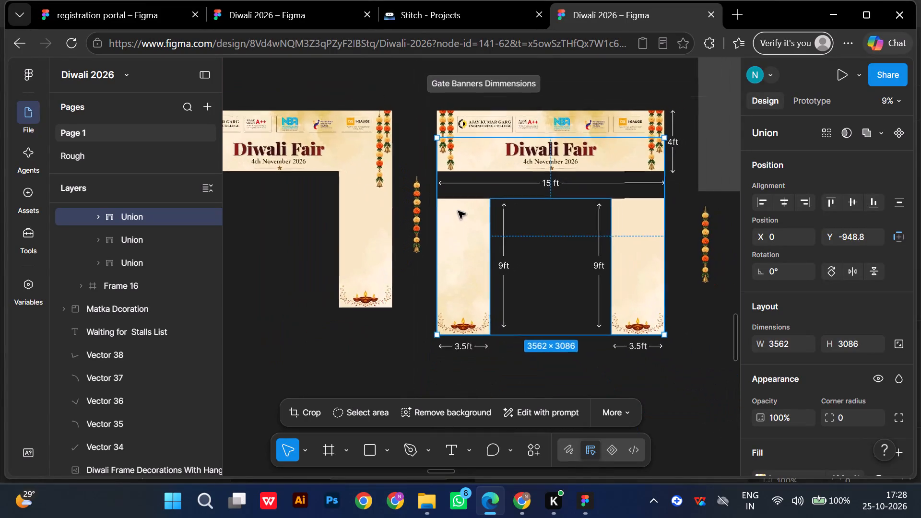
Look over the Pinata, DIWALI ID Cards and Approved Work sections of the Diwali 2026 file.
scroll(458, 209, left, 7)
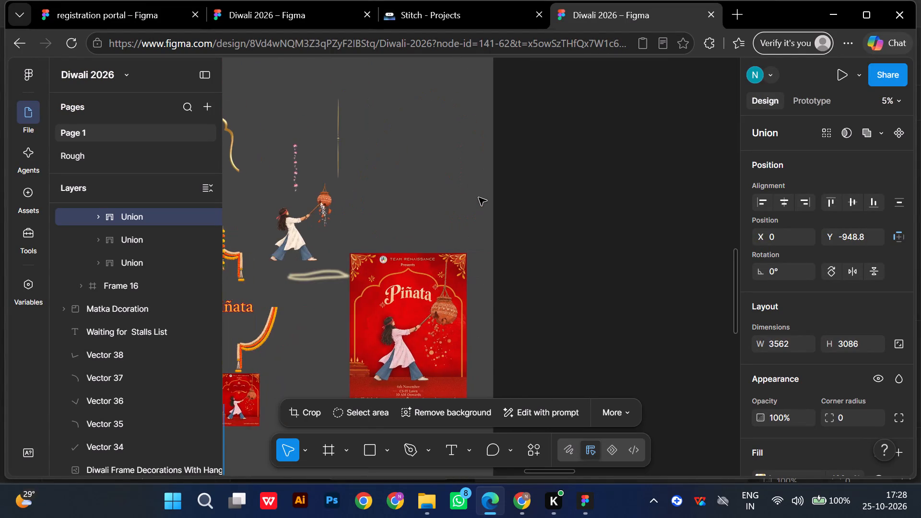
scroll(480, 198, up, 3)
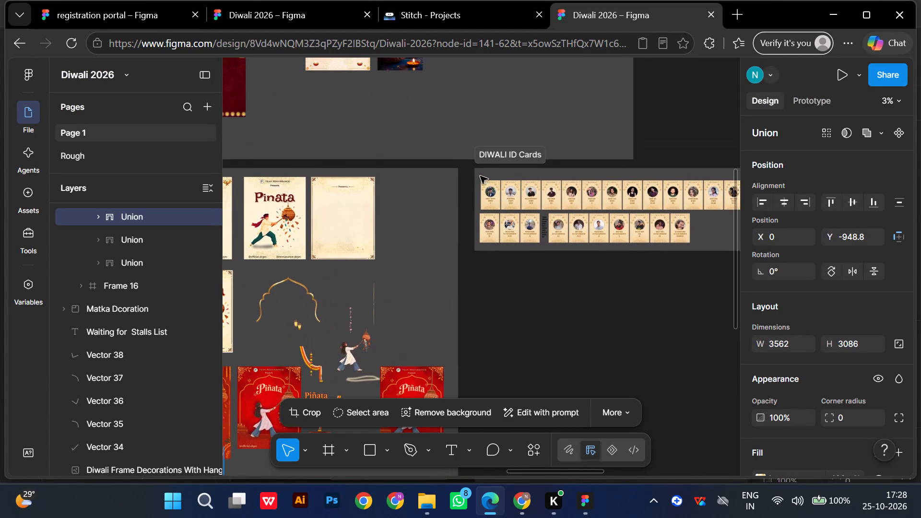
scroll(480, 176, up, 1)
scroll(436, 141, left, 2)
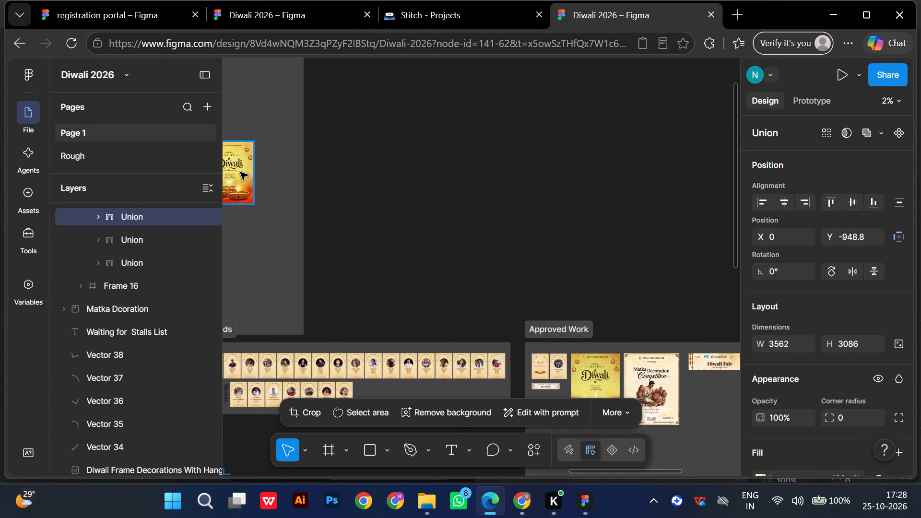
scroll(241, 172, right, 2)
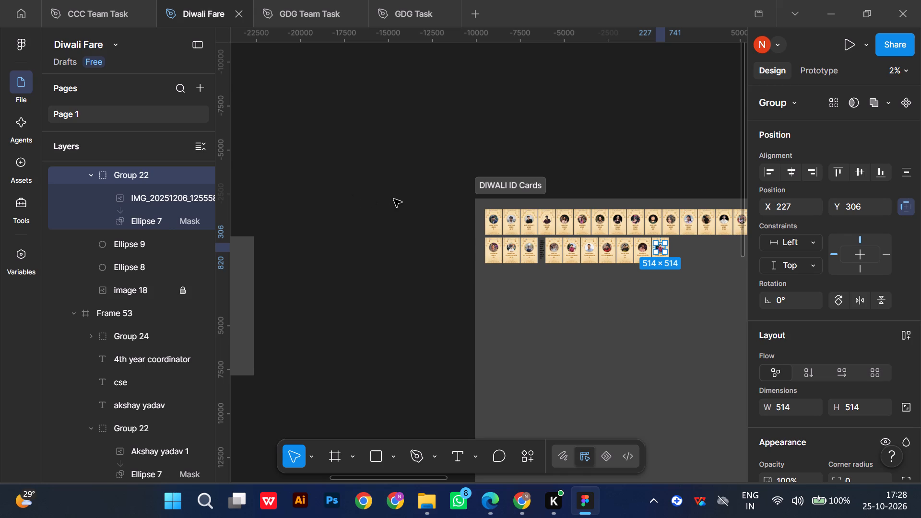
Switch back to the Diwali 2026 file in Microsoft Edge and examine the Diwali 2025 section's fair banner, stall lists and posters.
click(488, 509)
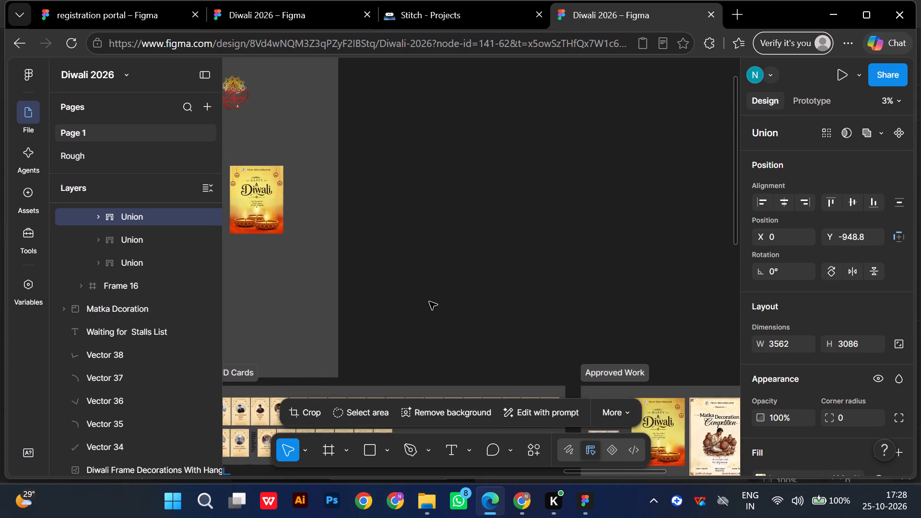
scroll(429, 302, left, 1)
scroll(429, 300, right, 4)
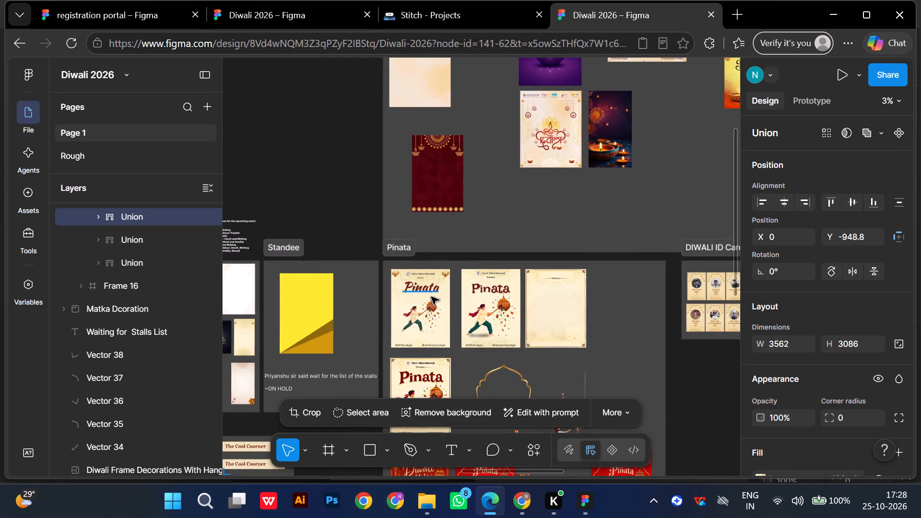
scroll(431, 297, right, 3)
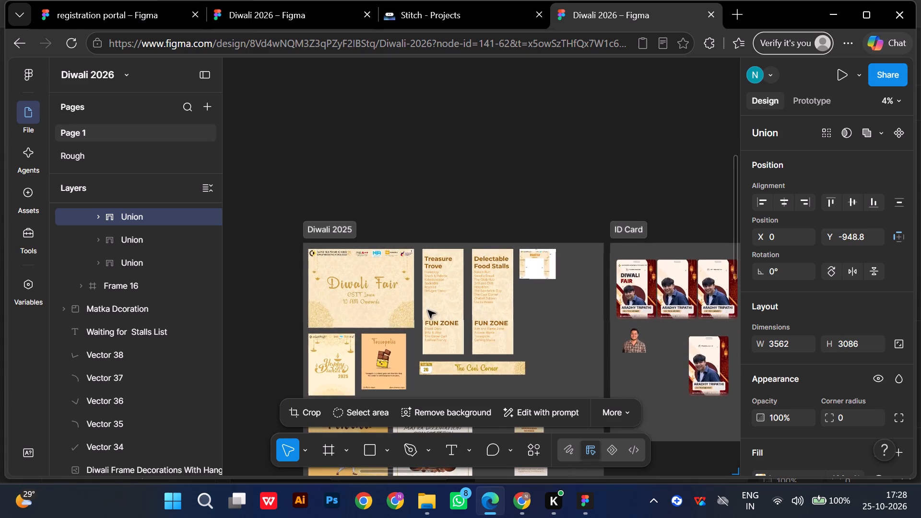
scroll(428, 310, down, 2)
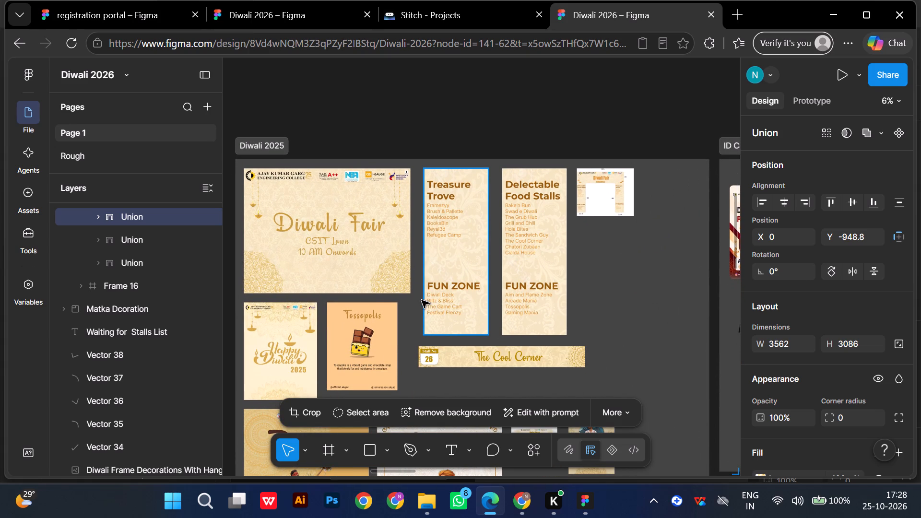
scroll(393, 363, right, 1)
scroll(390, 346, down, 1)
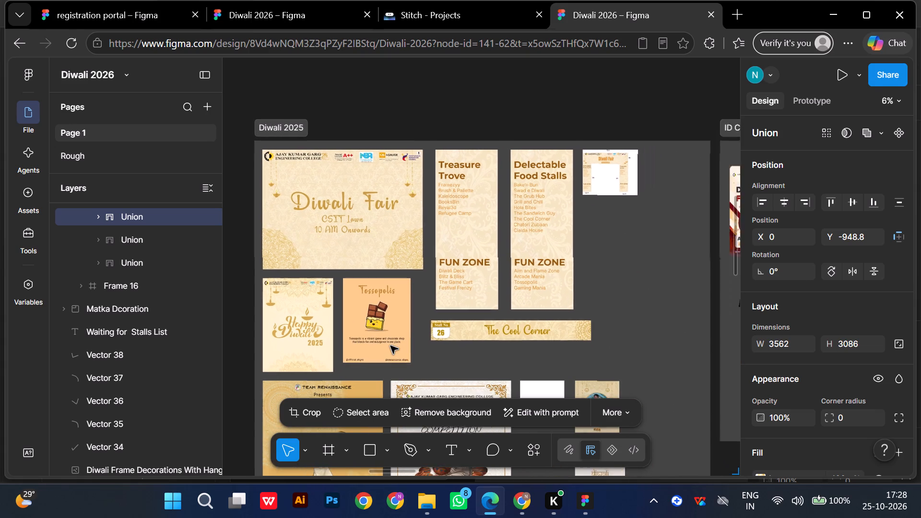
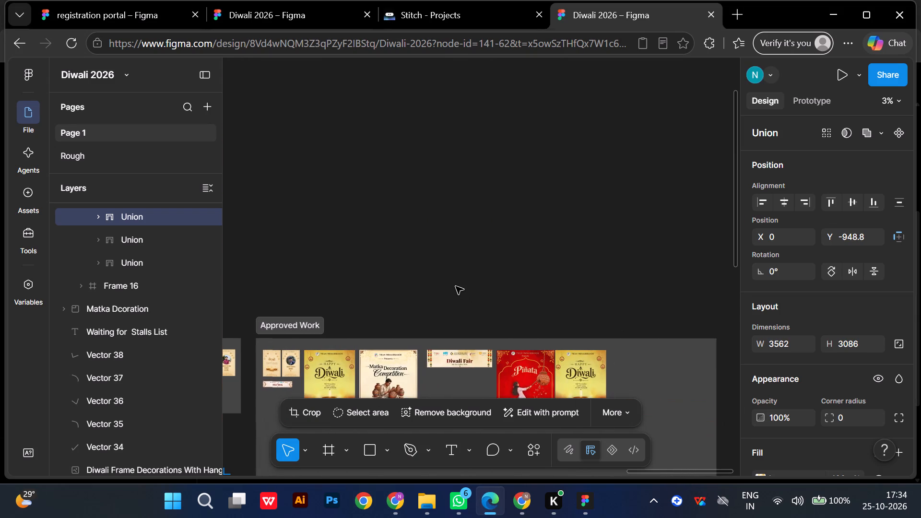
scroll(456, 286, right, 2)
scroll(468, 242, left, 3)
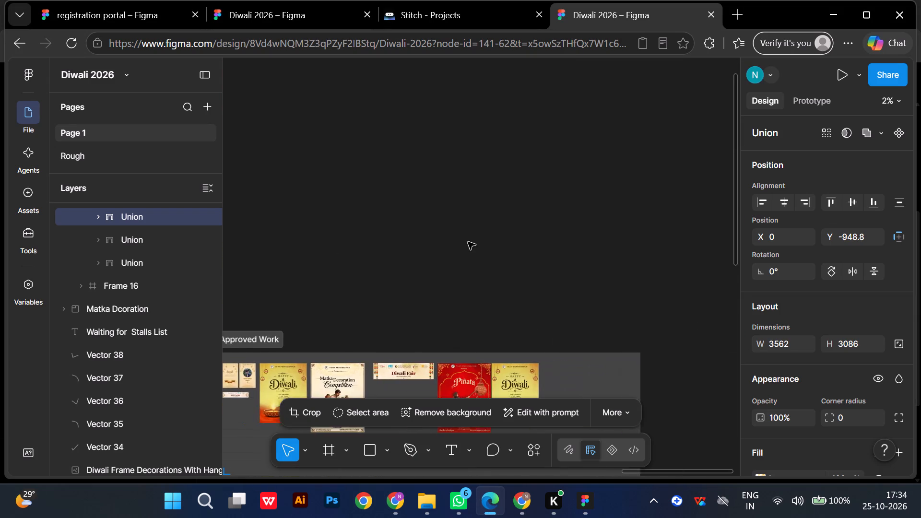
scroll(468, 242, left, 6)
scroll(442, 268, down, 1)
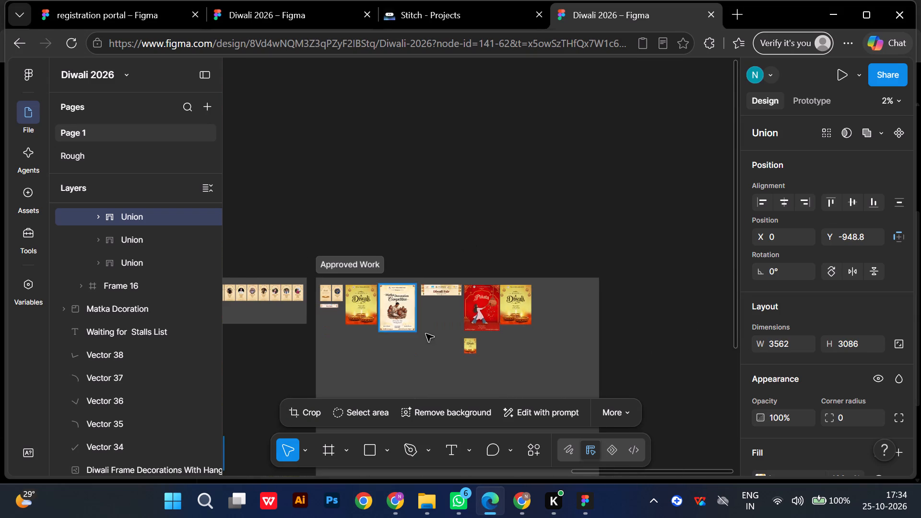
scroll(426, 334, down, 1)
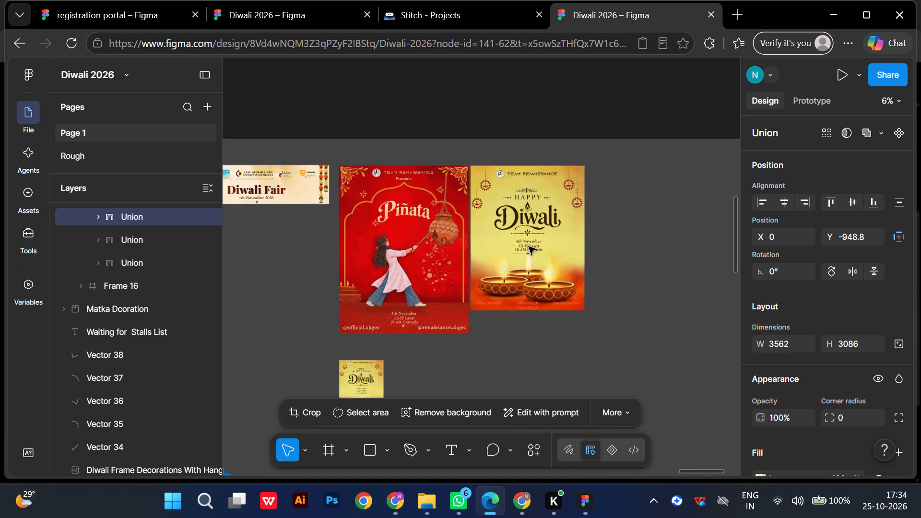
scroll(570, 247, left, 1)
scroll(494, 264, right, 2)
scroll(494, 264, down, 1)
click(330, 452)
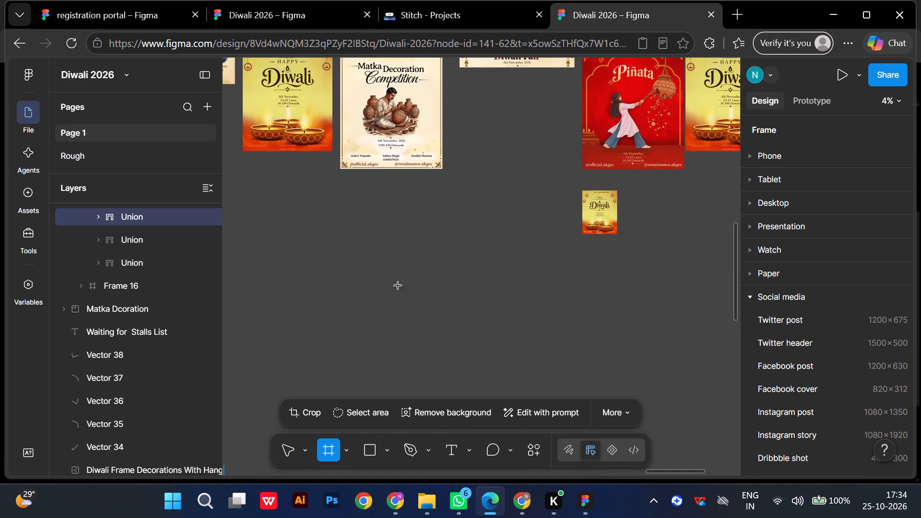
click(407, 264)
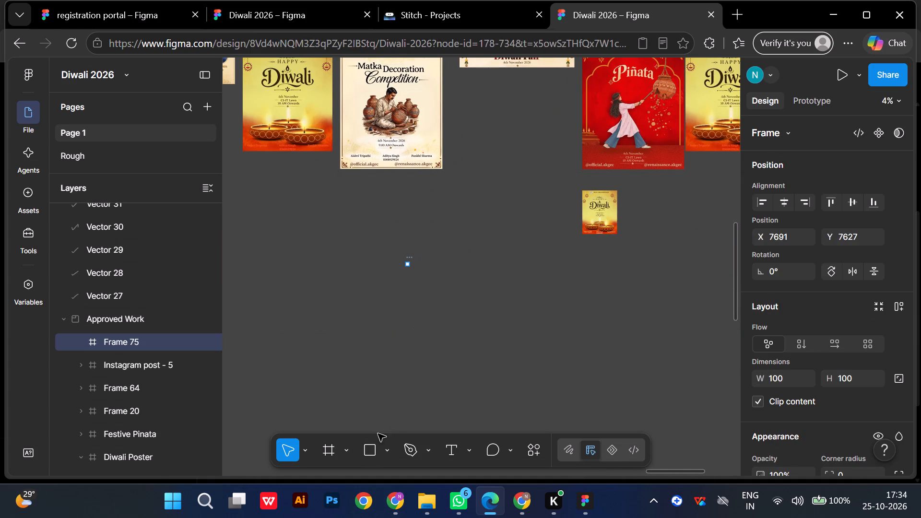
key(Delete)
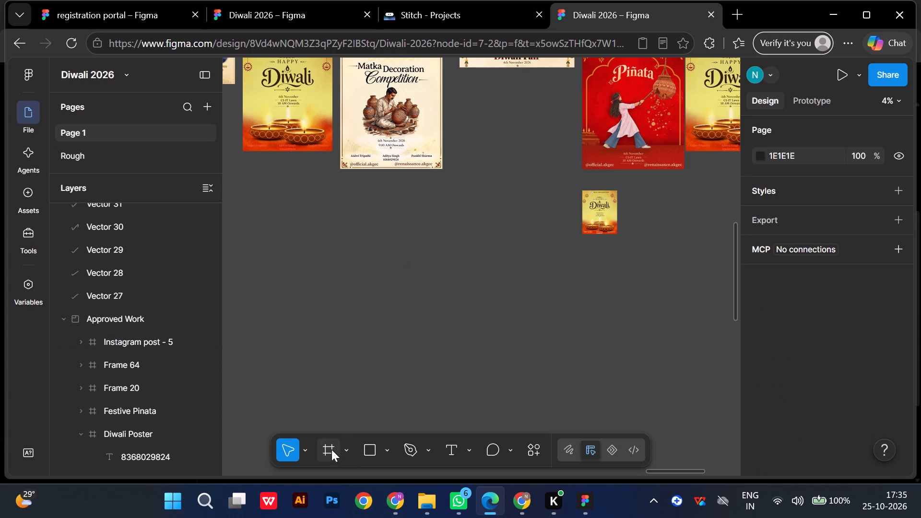
Add a 1080×1350 Instagram post frame in the Approved Work section and place it beside the large Happy Diwali poster.
click(331, 449)
scroll(827, 392, down, 2)
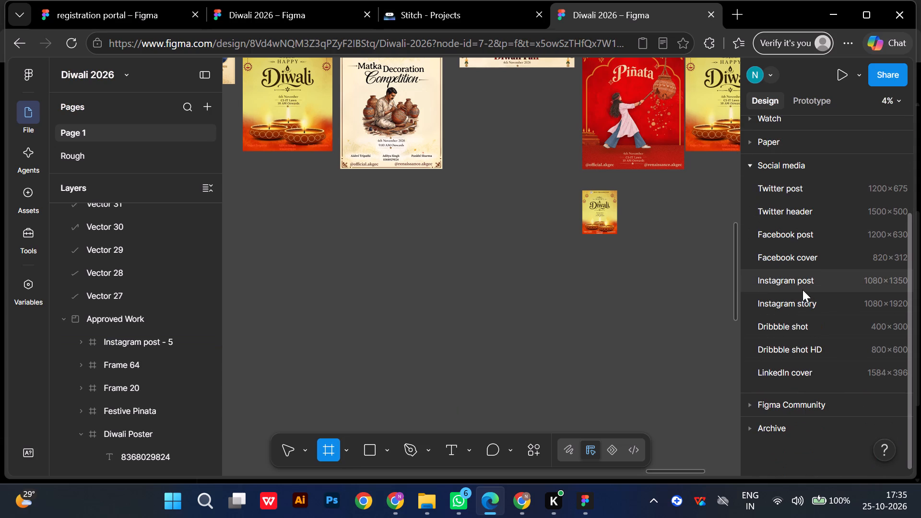
click(800, 285)
drag(724, 259, 623, 119)
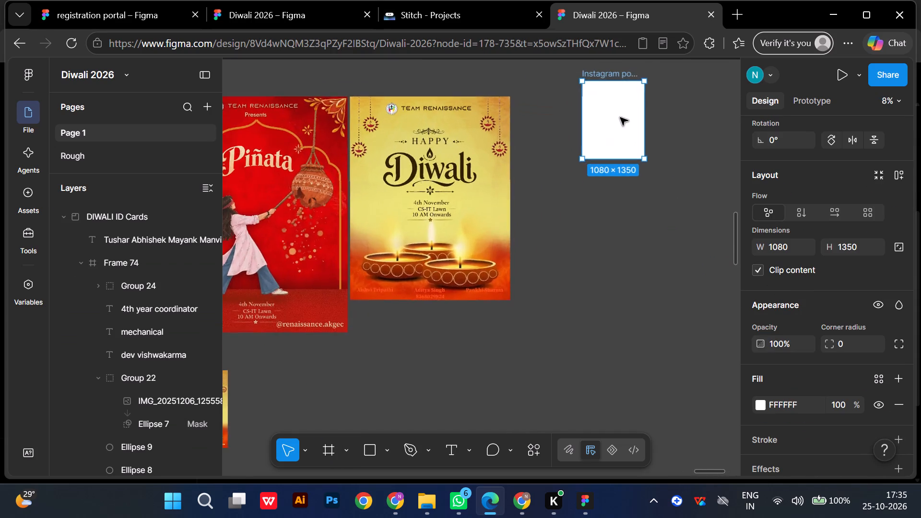
Paste the copied Diwali Fair poster into the new Instagram post frame, align it with the frame and resize it to 1080×1350.
scroll(618, 118, up, 1)
click(559, 229)
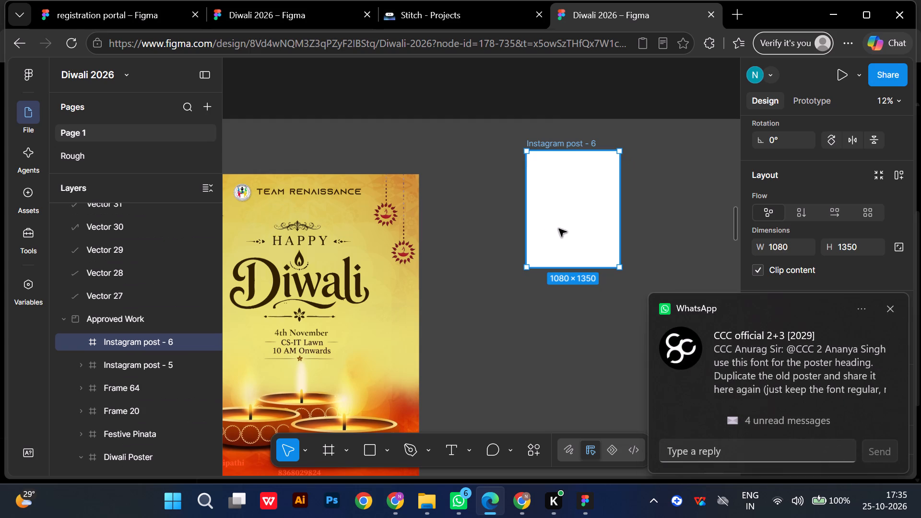
key(ctrl+v)
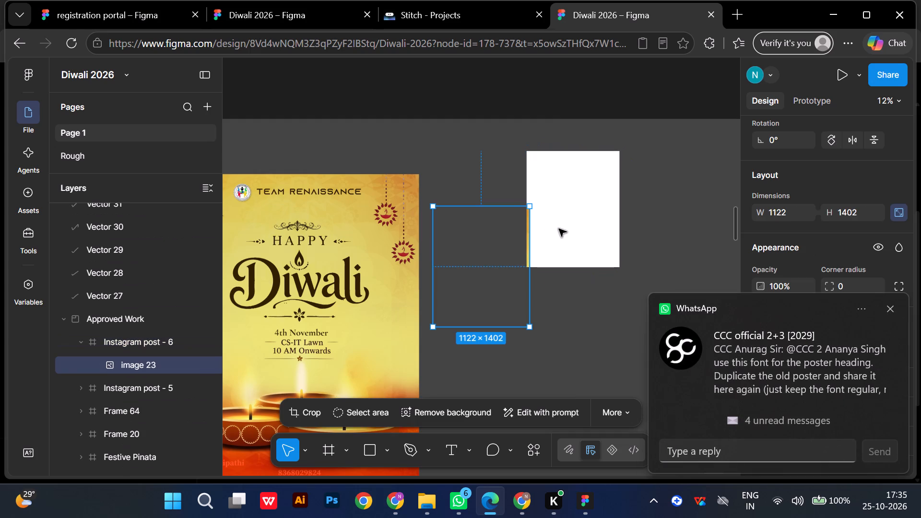
drag(518, 243, 615, 189)
drag(625, 273, 619, 266)
click(648, 239)
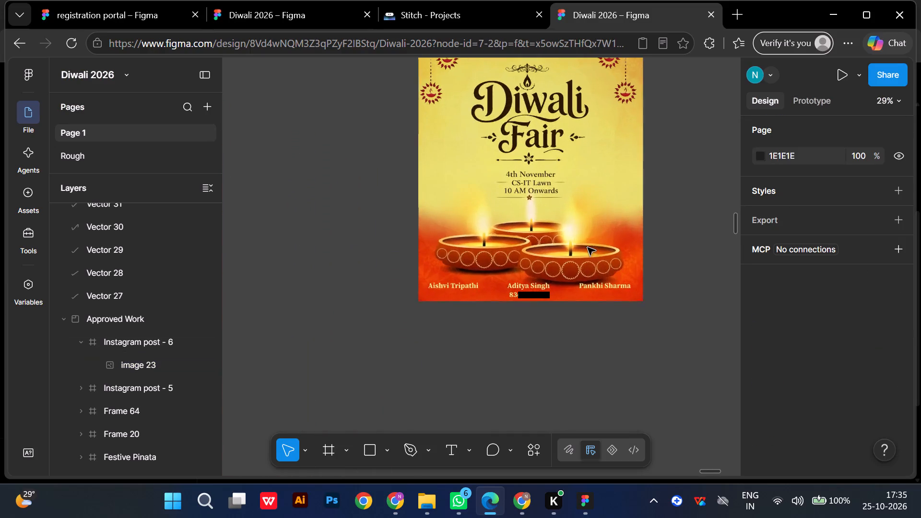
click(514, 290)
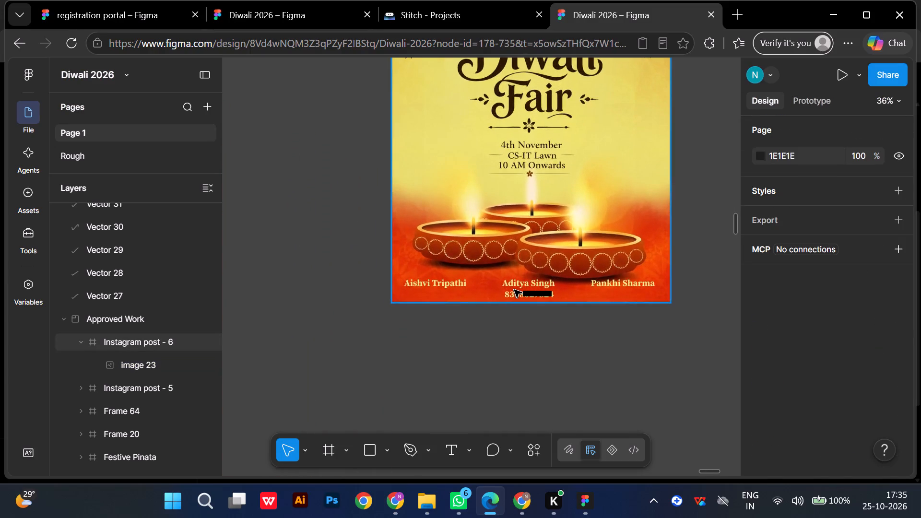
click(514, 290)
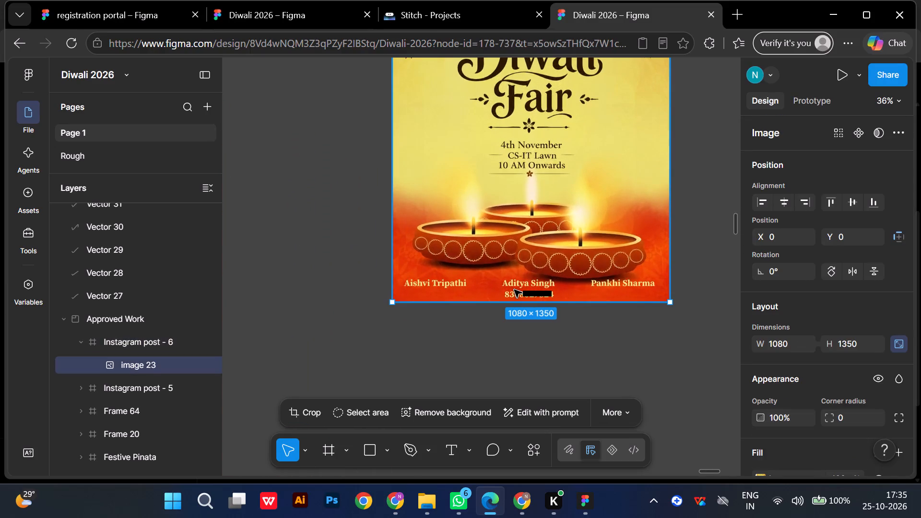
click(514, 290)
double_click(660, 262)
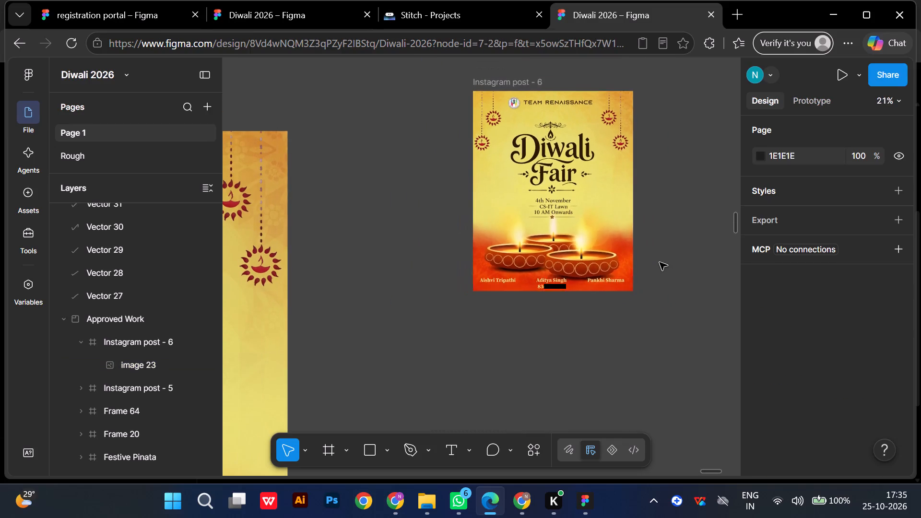
Export the Diwali Fair poster frame as a 1x PNG, then close the exported image's viewer.
click(505, 128)
scroll(823, 369, down, 6)
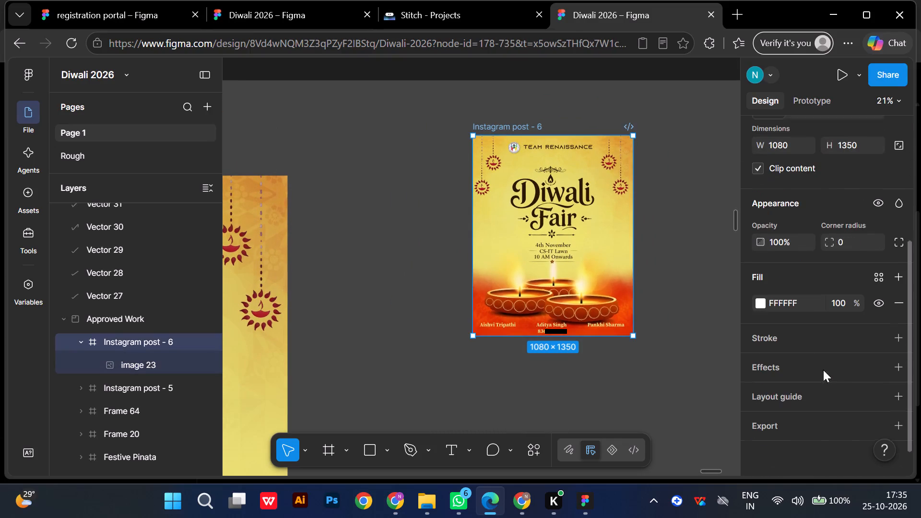
scroll(800, 373, down, 4)
click(893, 425)
scroll(821, 407, down, 3)
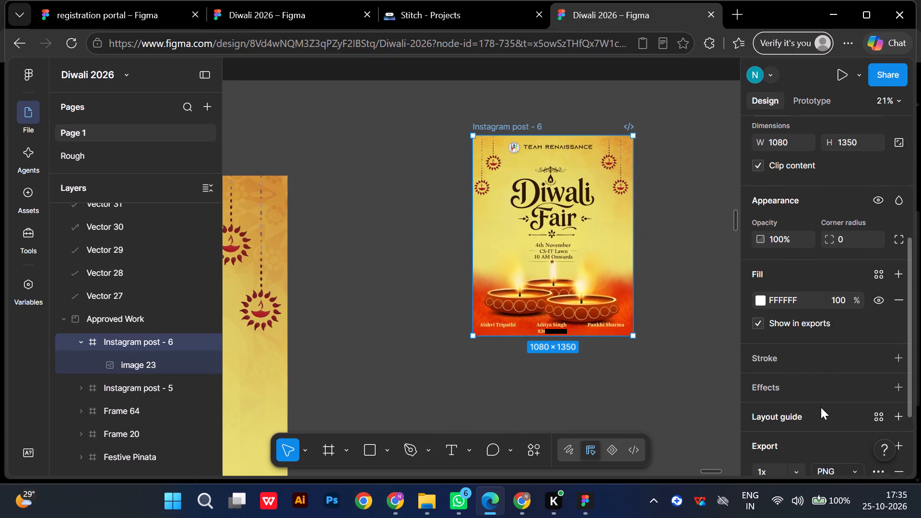
scroll(821, 407, down, 3)
click(813, 397)
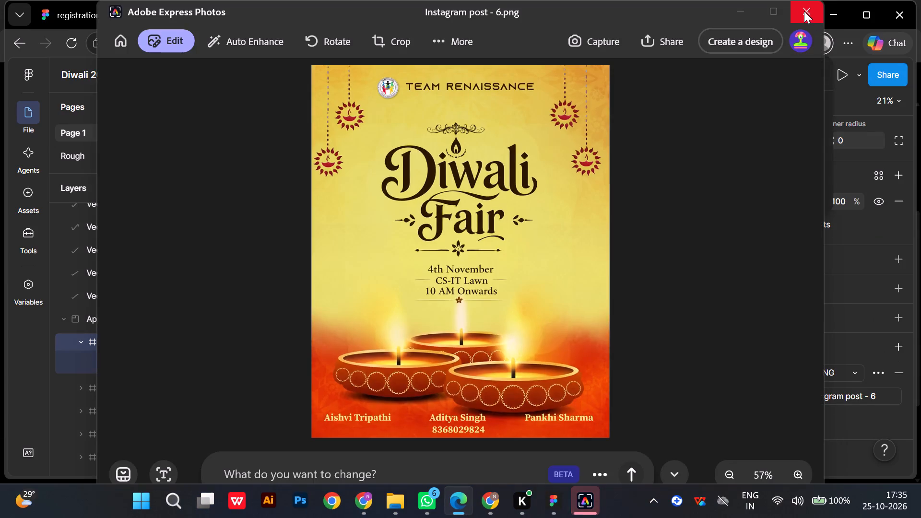
click(804, 11)
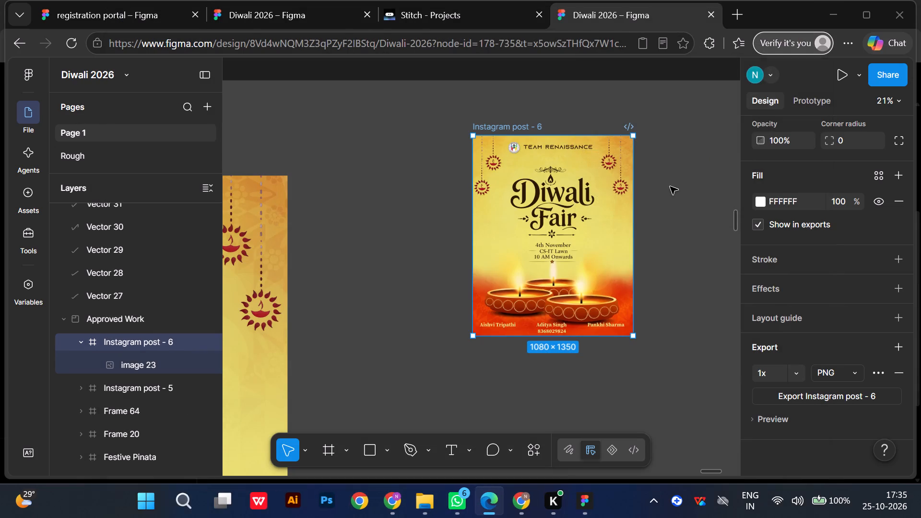
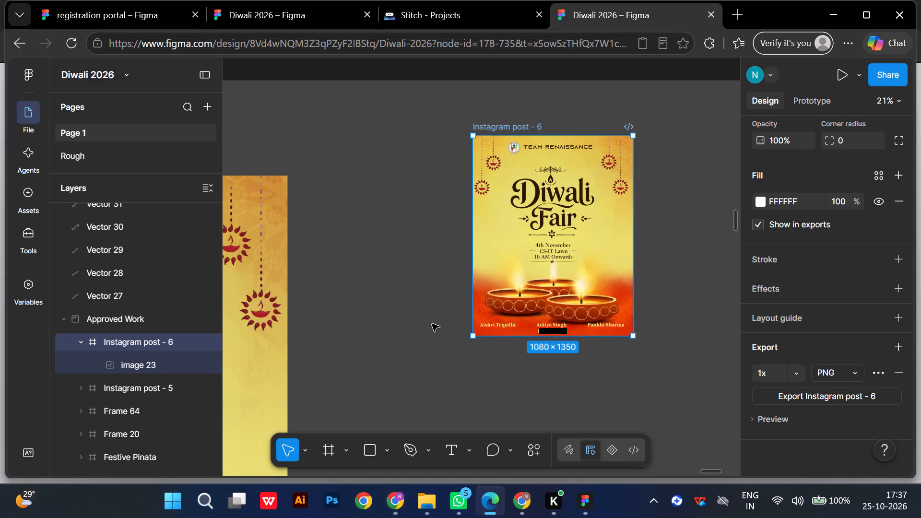
Export the yellow Diwali Fair digital slide, Frame 6 on Page 1, as a 1x PNG.
scroll(432, 324, right, 5)
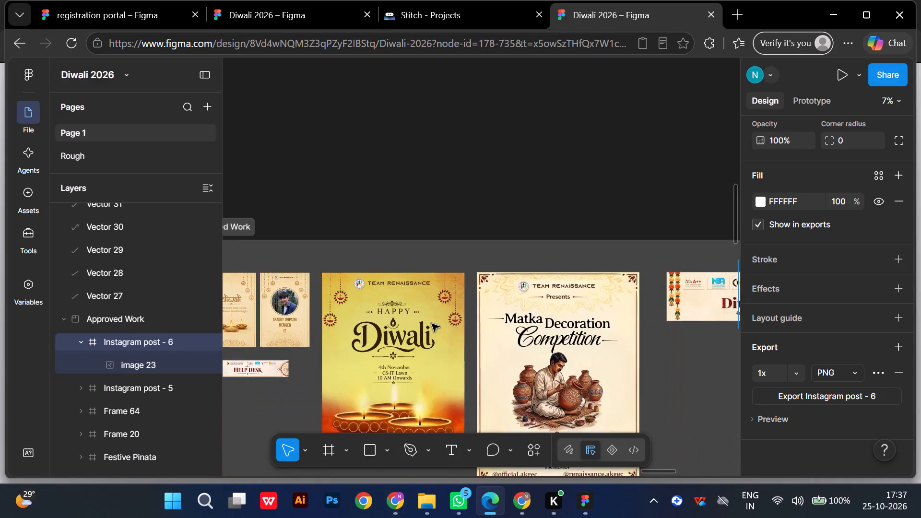
scroll(432, 324, right, 4)
scroll(432, 324, up, 1)
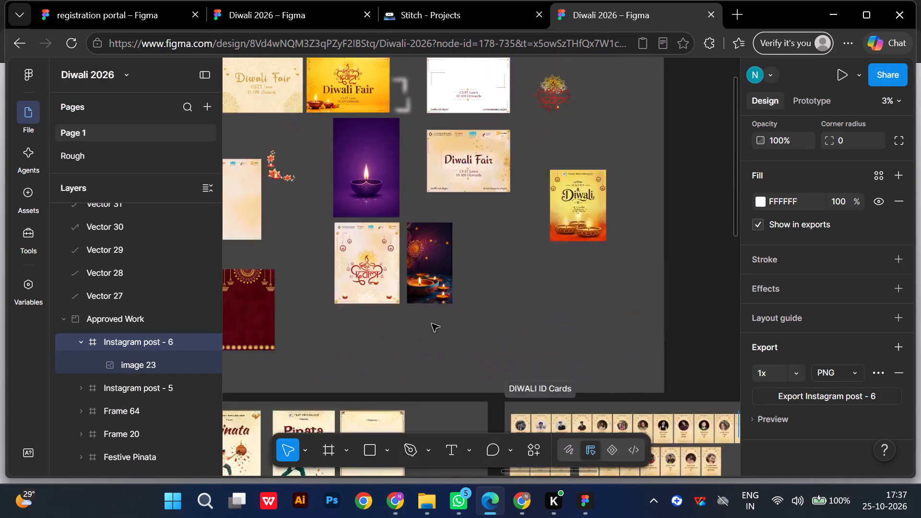
scroll(432, 324, up, 1)
scroll(432, 324, right, 1)
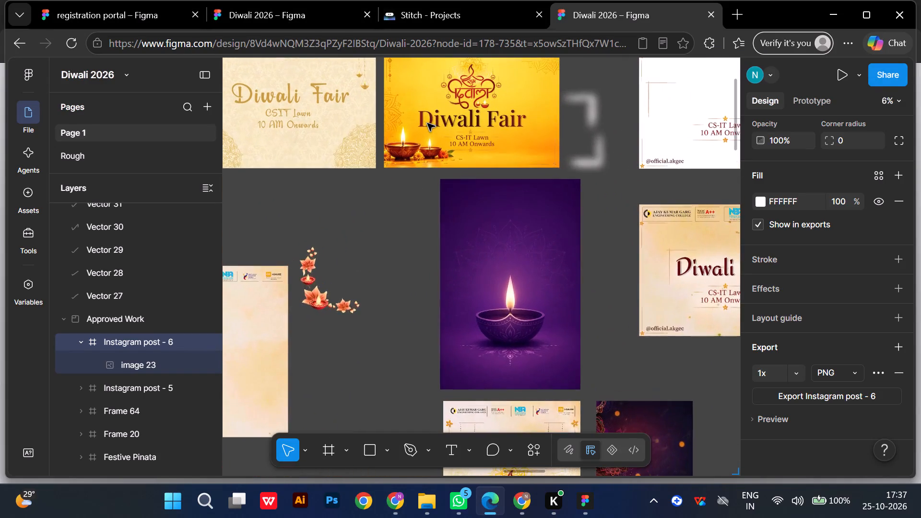
scroll(427, 123, up, 1)
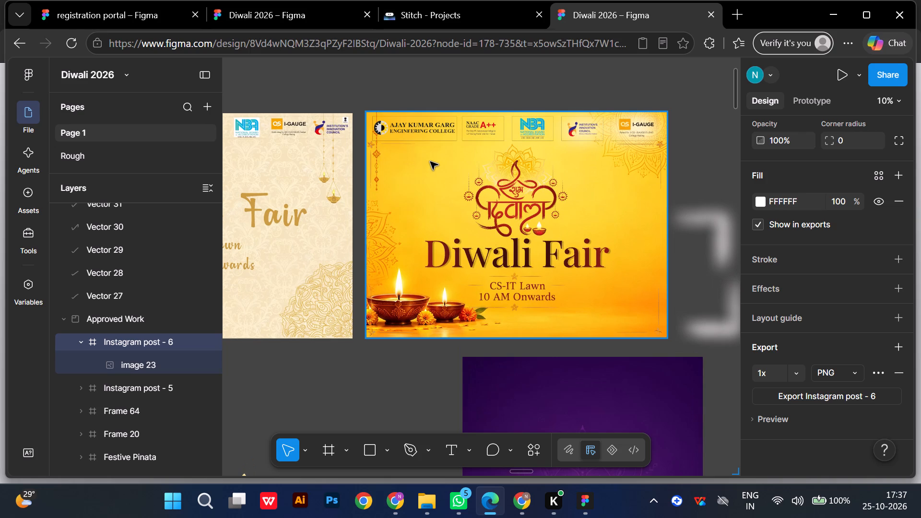
double_click(430, 162)
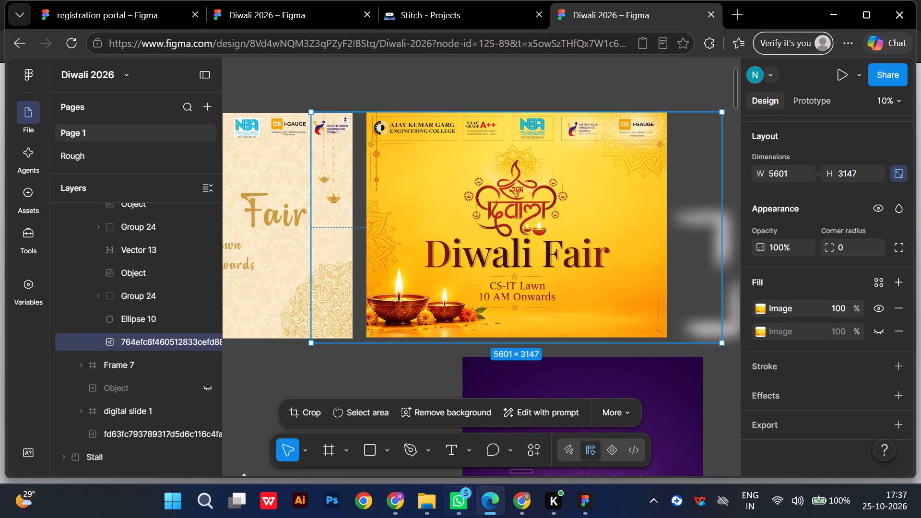
scroll(176, 304, up, 3)
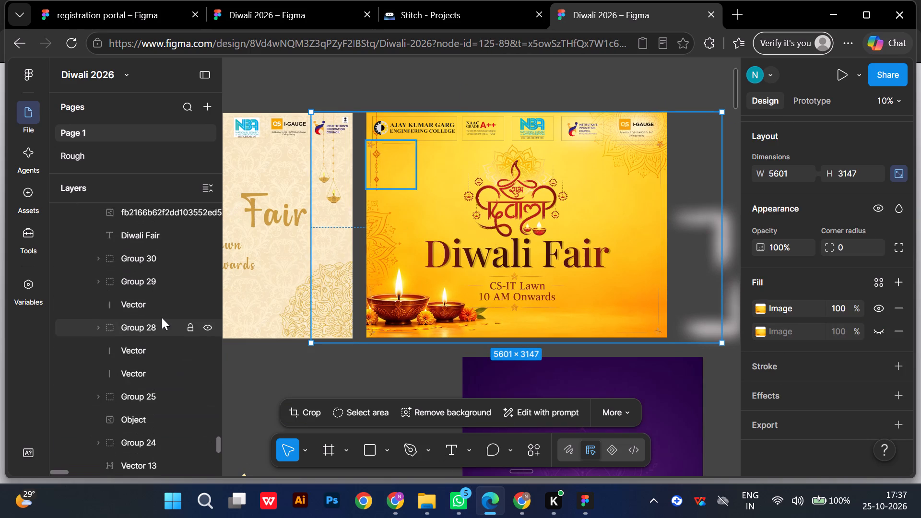
scroll(162, 318, up, 2)
click(122, 336)
scroll(830, 351, down, 2)
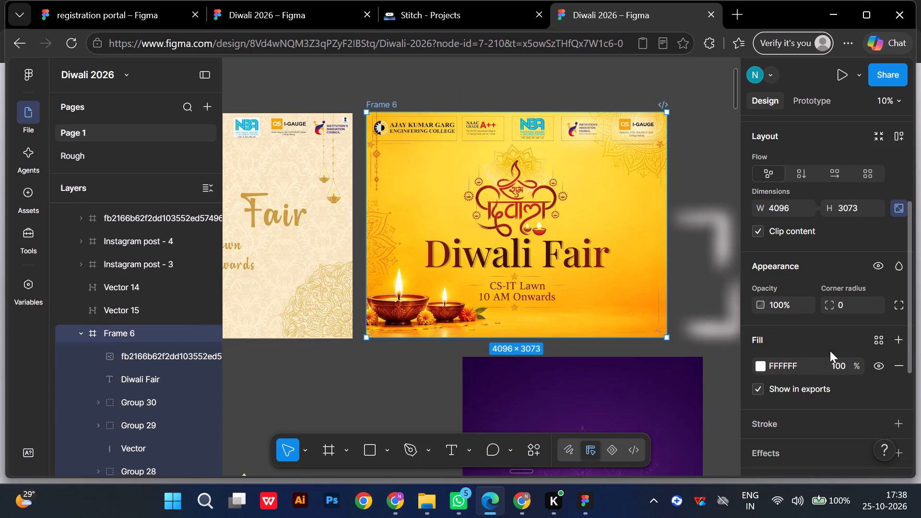
scroll(830, 351, down, 2)
scroll(799, 386, down, 3)
click(817, 400)
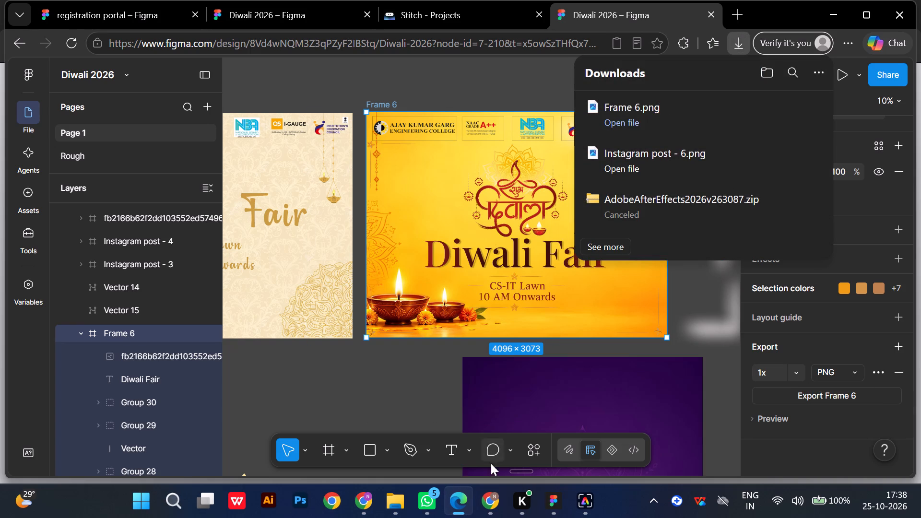
Switch to Google Drive in Chrome and upload Frame 6 from Downloads into the Diwali Fair project's Digital Slide folder.
click(360, 494)
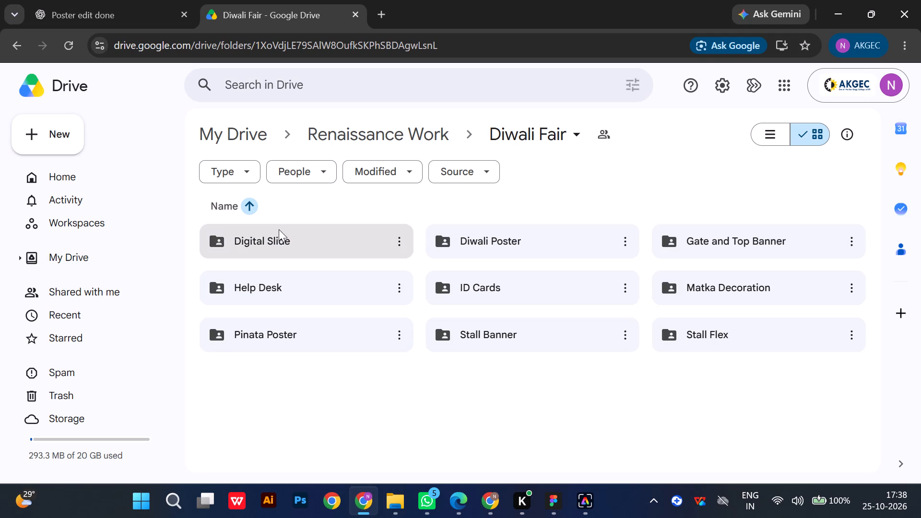
double_click(279, 236)
click(56, 134)
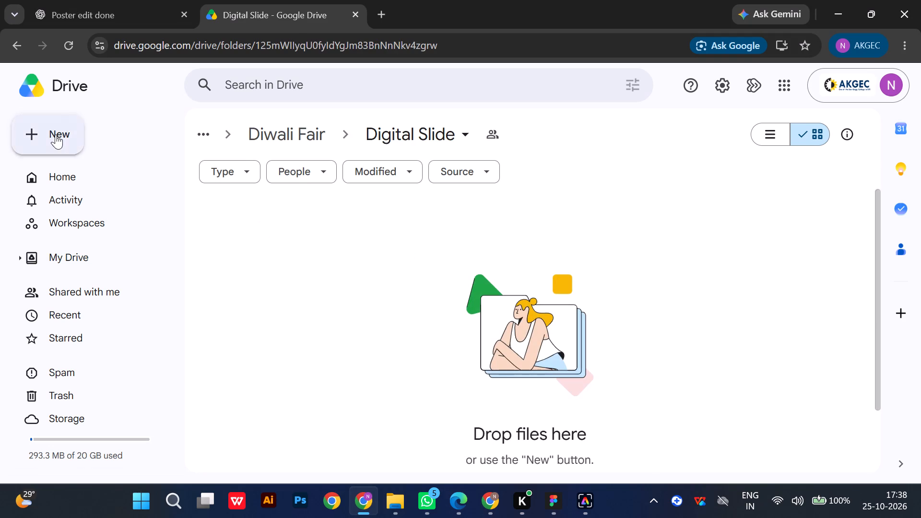
click(84, 165)
scroll(255, 186, down, 4)
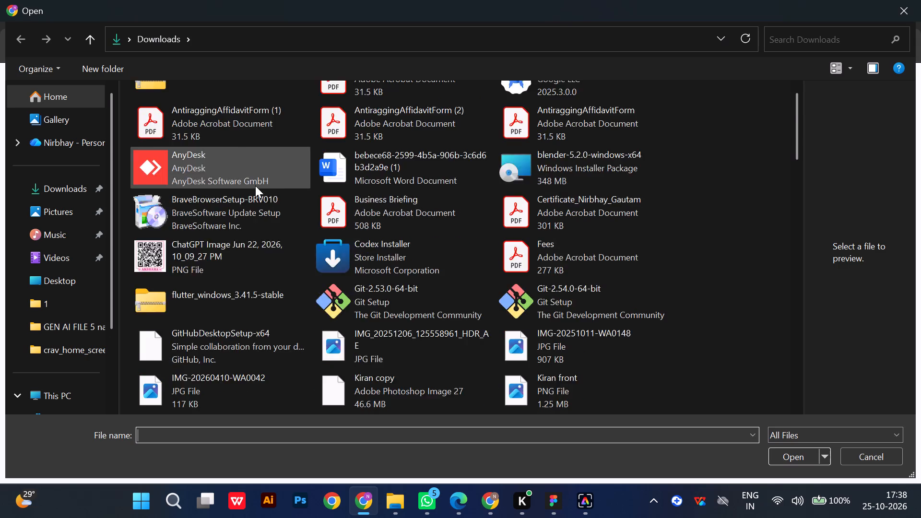
scroll(255, 186, down, 20)
scroll(255, 186, down, 3)
scroll(420, 314, down, 6)
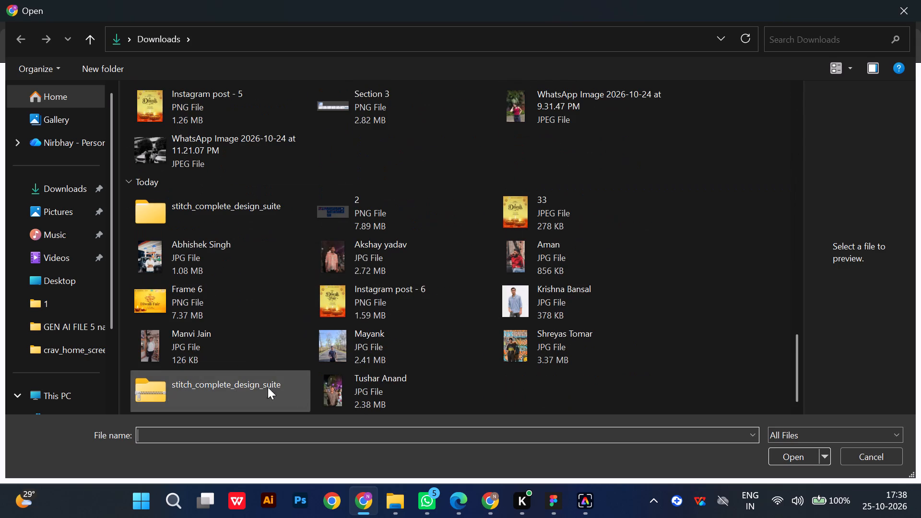
click(190, 293)
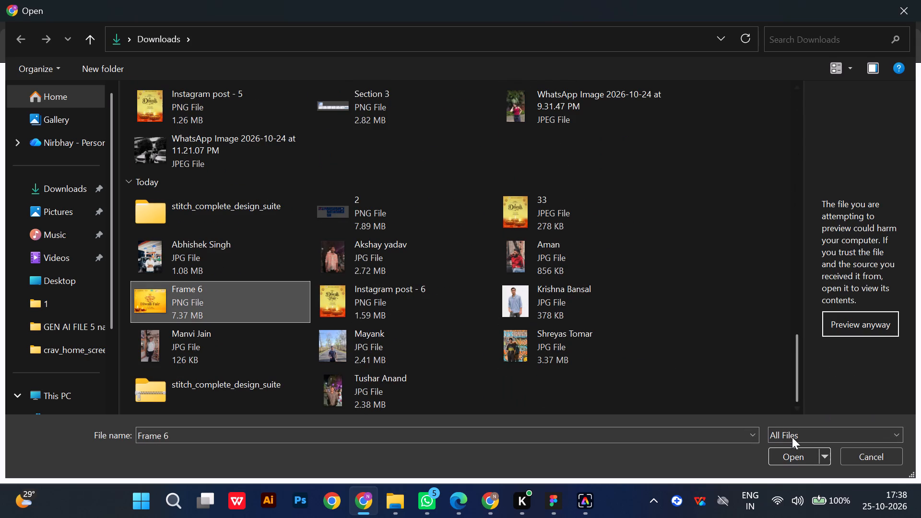
click(801, 456)
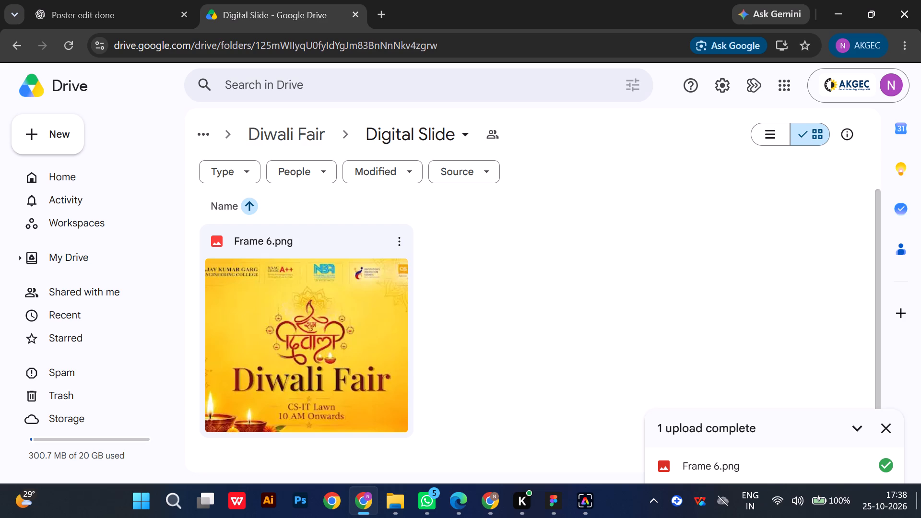
Go up to the Diwali Fair folder in Google Drive and open the Diwali Poster folder.
click(286, 129)
double_click(470, 242)
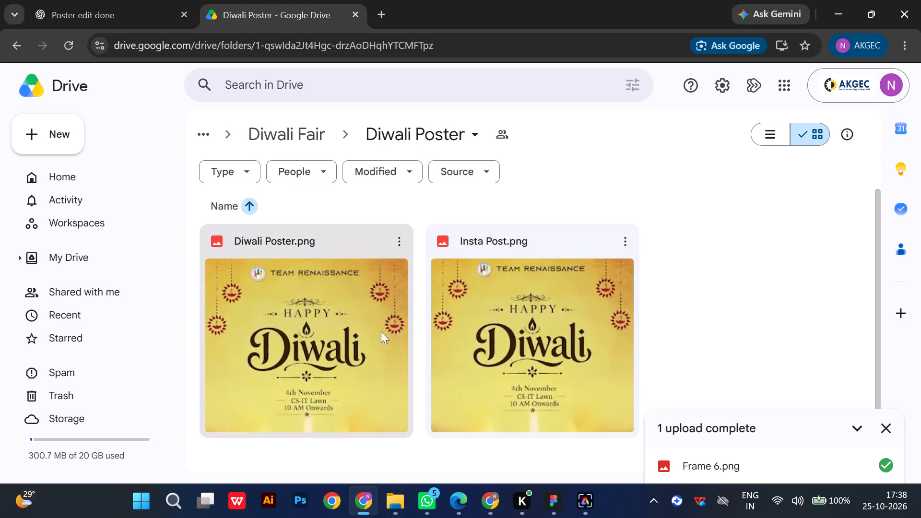
Preview Diwali Poster.png and Insta Post.png in alternation to compare the two poster versions.
double_click(374, 331)
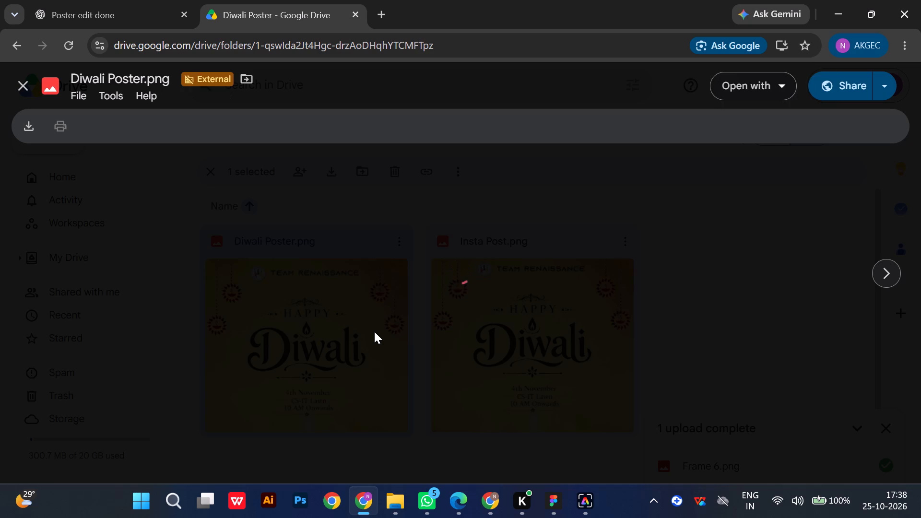
key(Right)
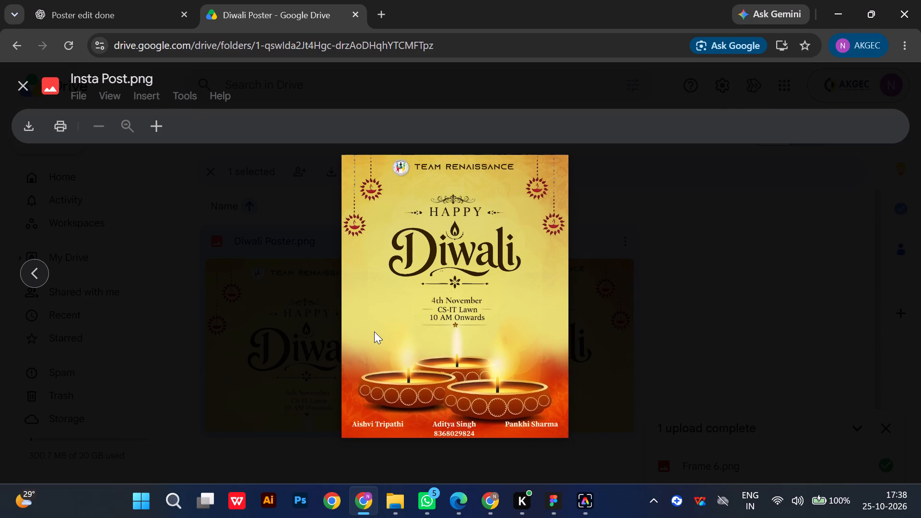
key(Left)
key(Right)
key(Left)
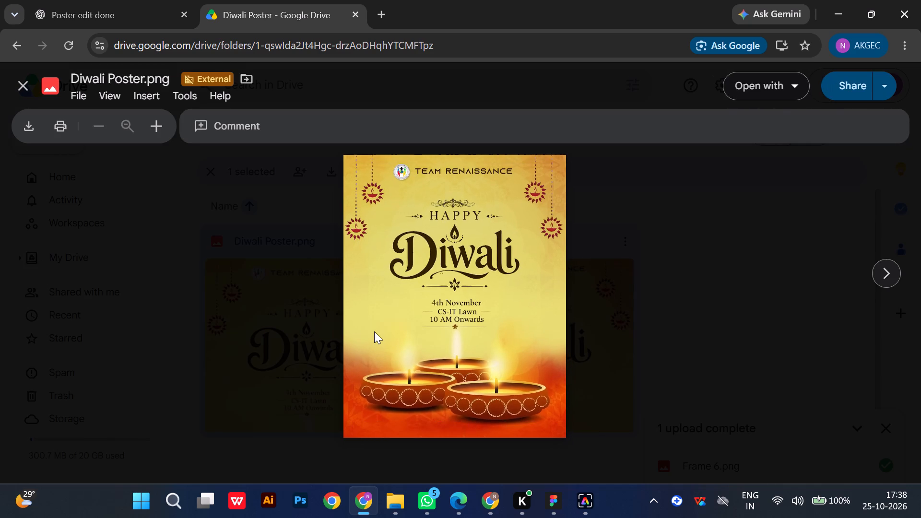
key(Right)
key(Left)
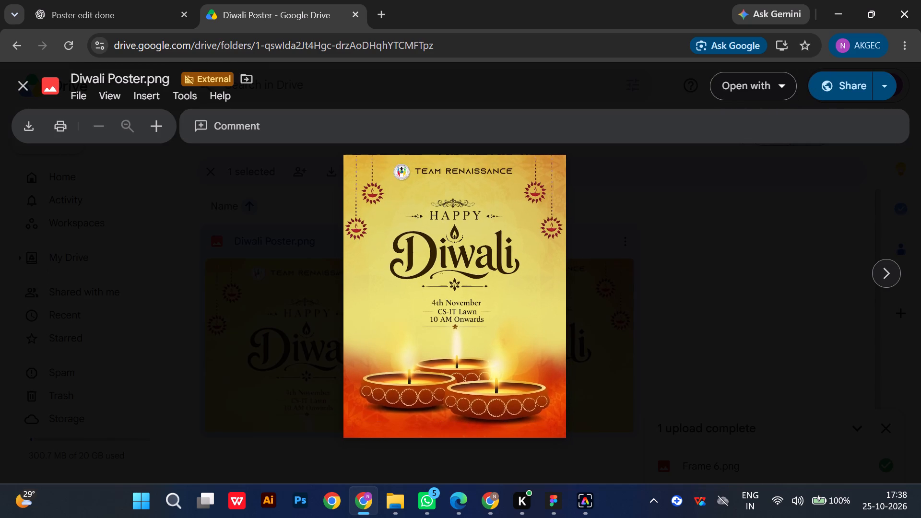
click(18, 87)
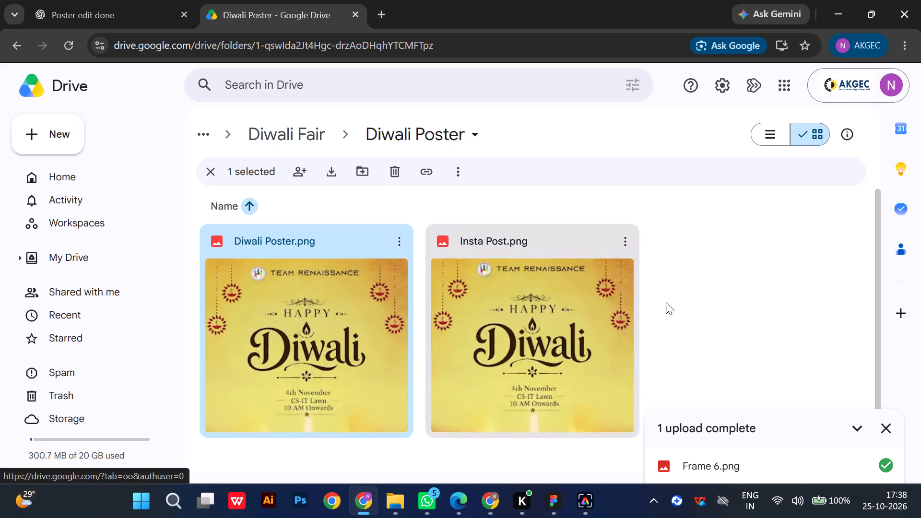
Move Insta Post.png from the Diwali Poster folder to the trash and dismiss the finished upload notice.
click(620, 240)
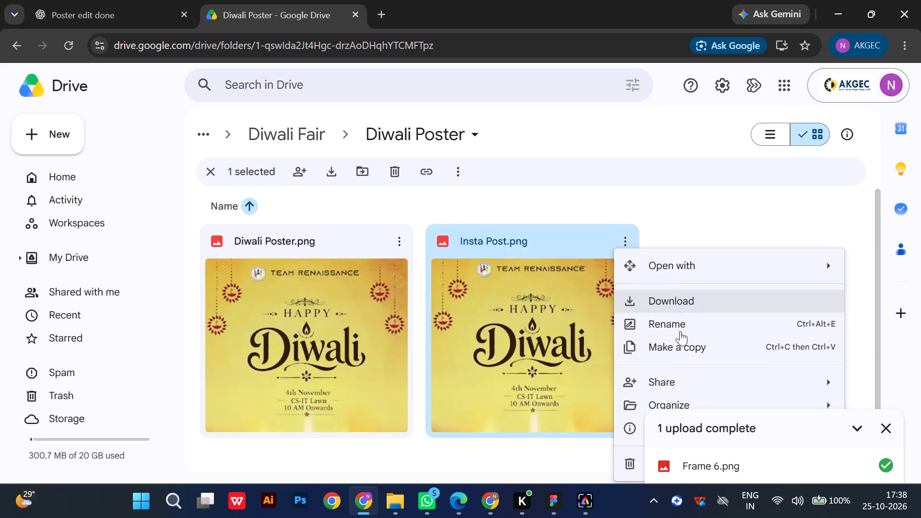
click(875, 424)
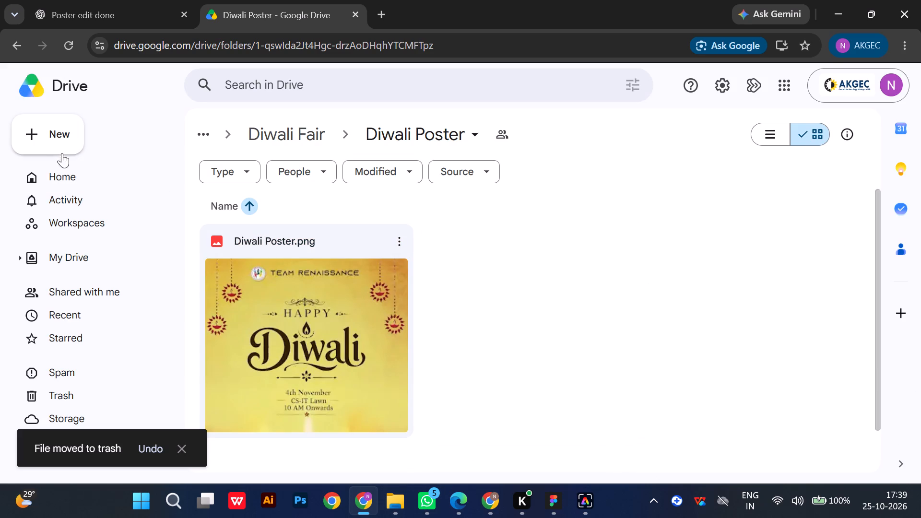
Upload the "Instagram post - 6" PNG from Downloads to the Diwali Poster folder.
click(50, 134)
click(72, 167)
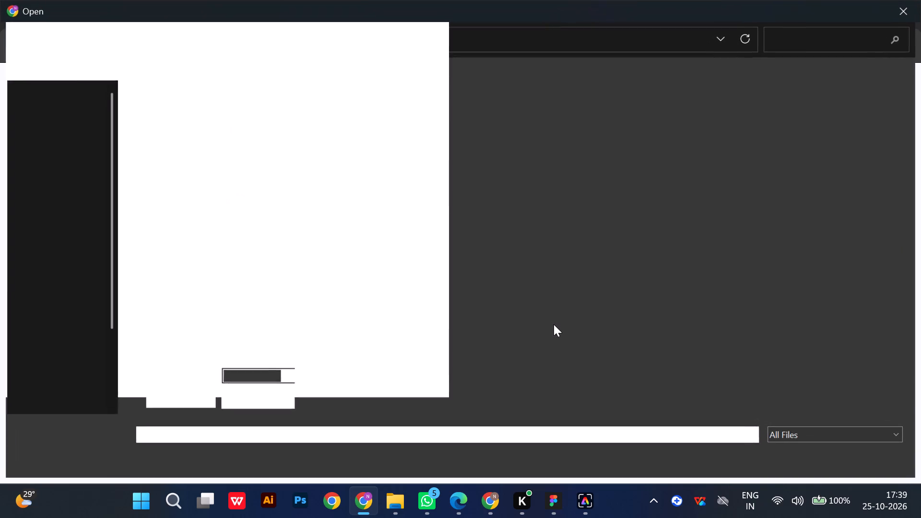
scroll(480, 269, down, 20)
scroll(480, 269, down, 7)
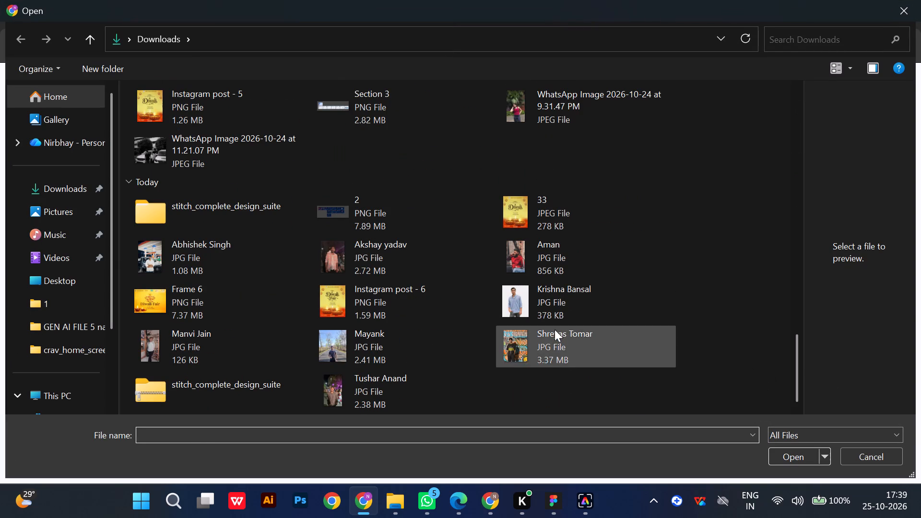
click(434, 301)
click(779, 459)
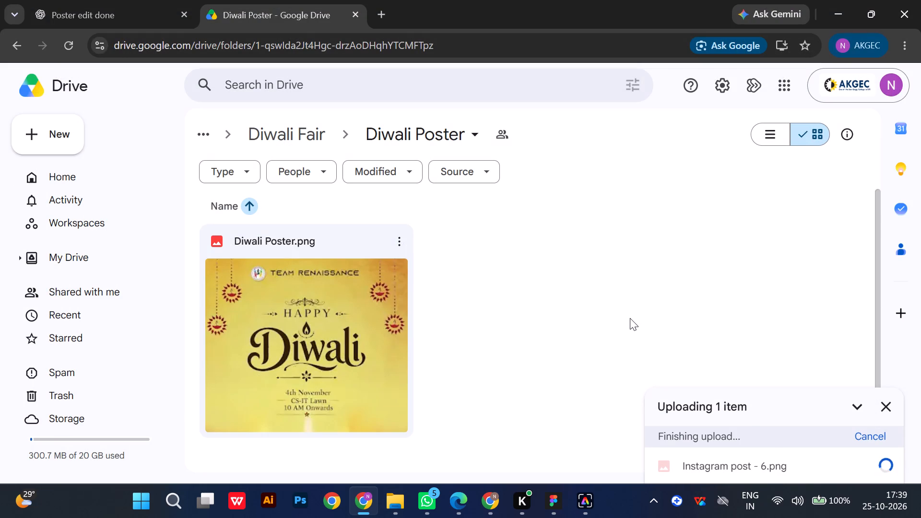
Switch to the Diwali 2026 Figma file in Edge and examine the Happy Diwali poster in the Diwali Poster, Digital Slide section.
click(453, 496)
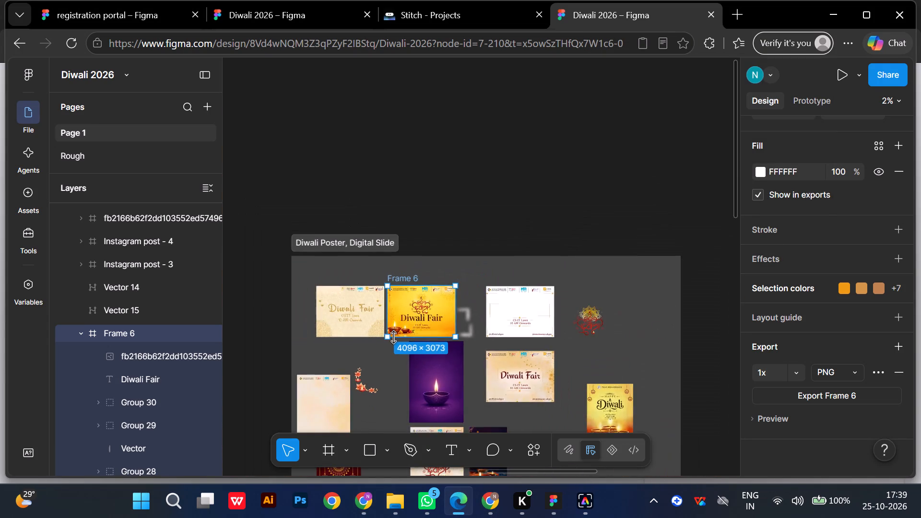
scroll(393, 337, left, 1)
scroll(393, 337, down, 1)
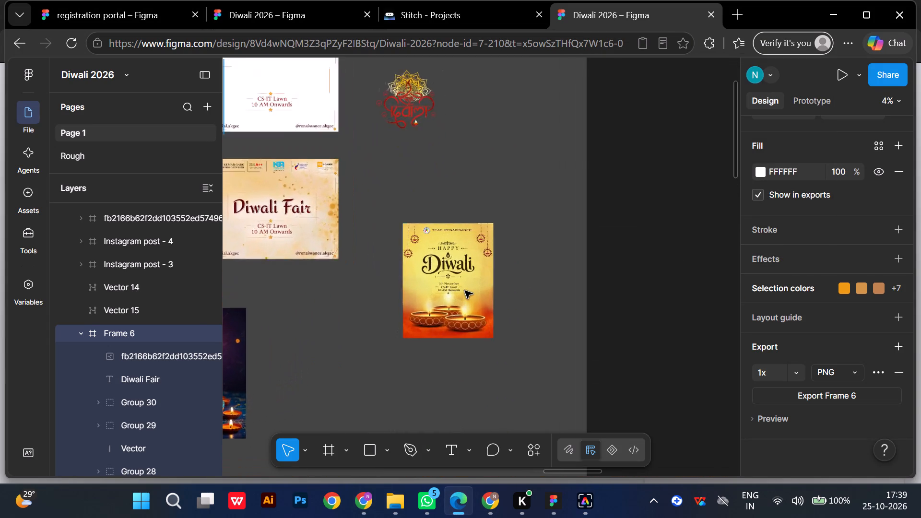
scroll(465, 291, up, 1)
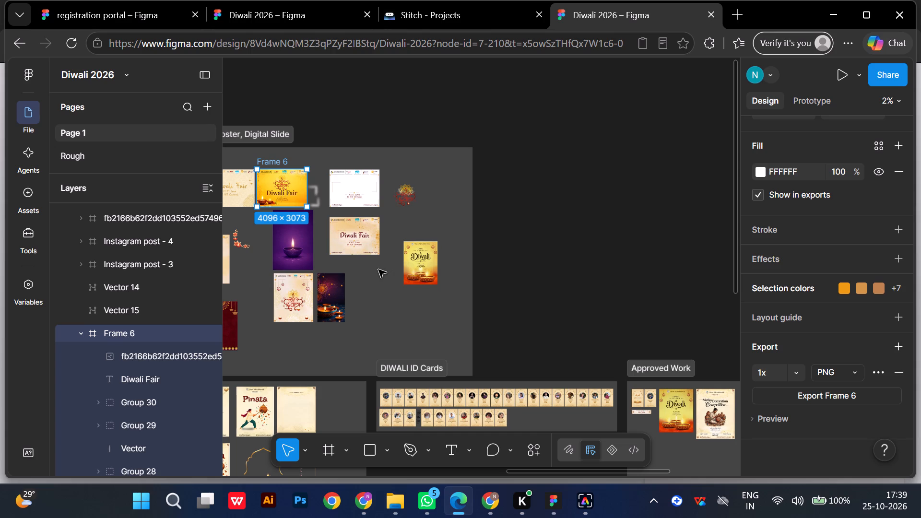
In the Diwali 2026 Figma file in Edge, check the dimensions of the existing Diwali posters, including those in Approved Work.
click(413, 266)
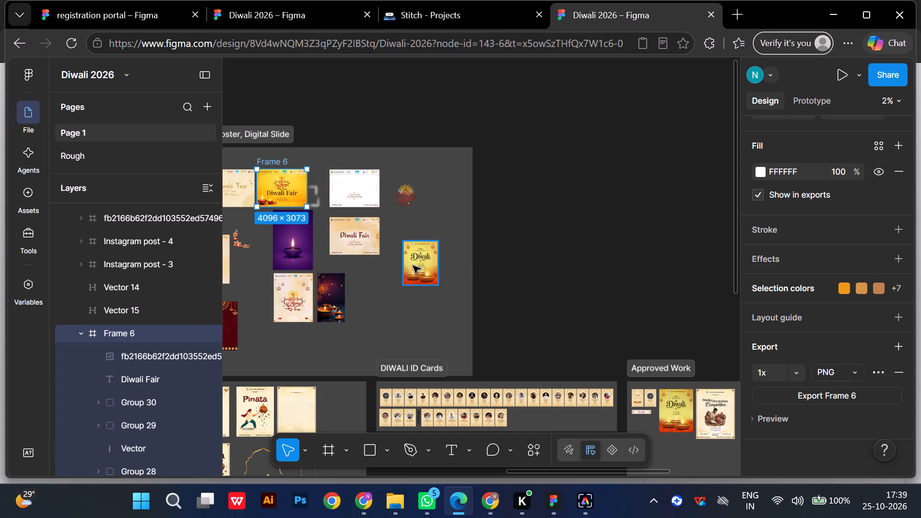
scroll(610, 290, left, 1)
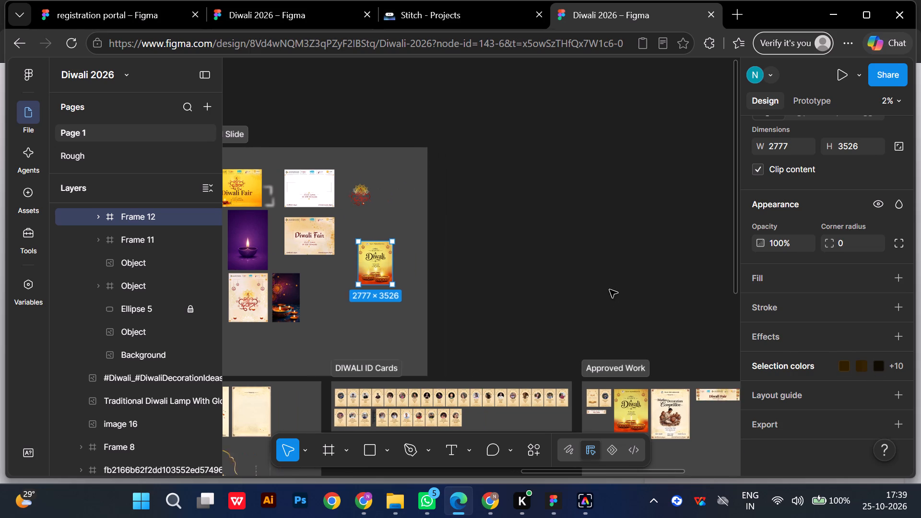
scroll(610, 290, left, 2)
click(549, 357)
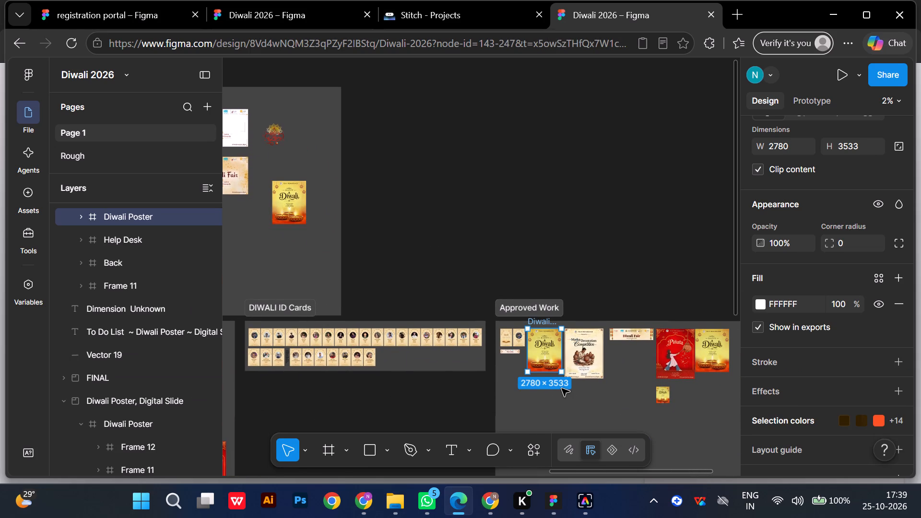
scroll(562, 388, left, 1)
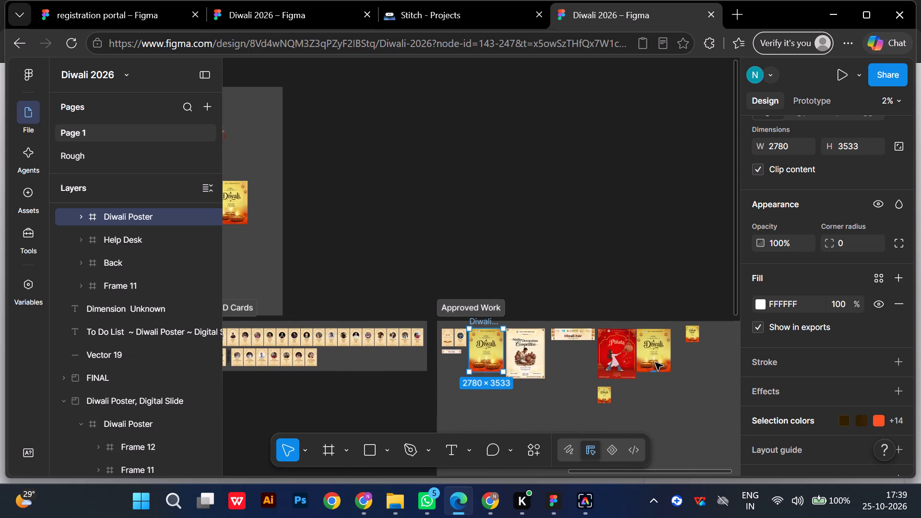
double_click(655, 355)
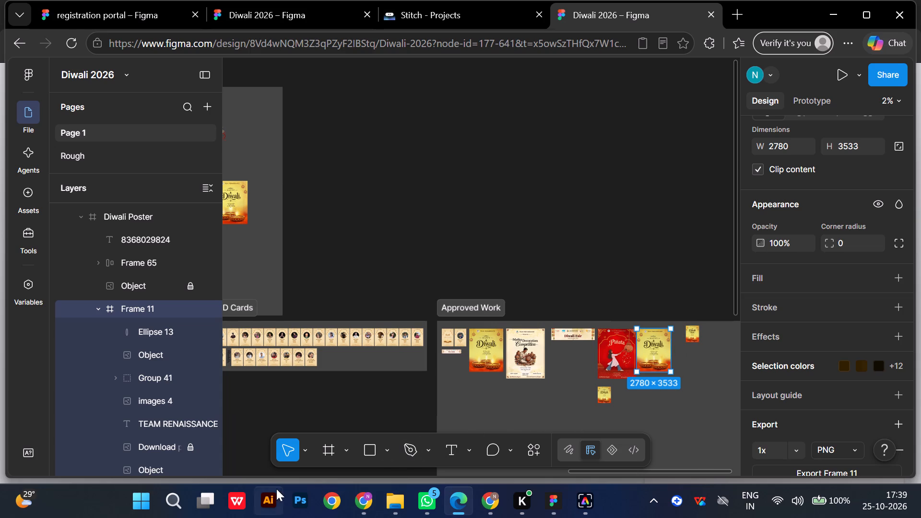
Draw a frame about 2477 × 3951 in the Approved Work section, below the small Diwali Fair poster.
click(334, 449)
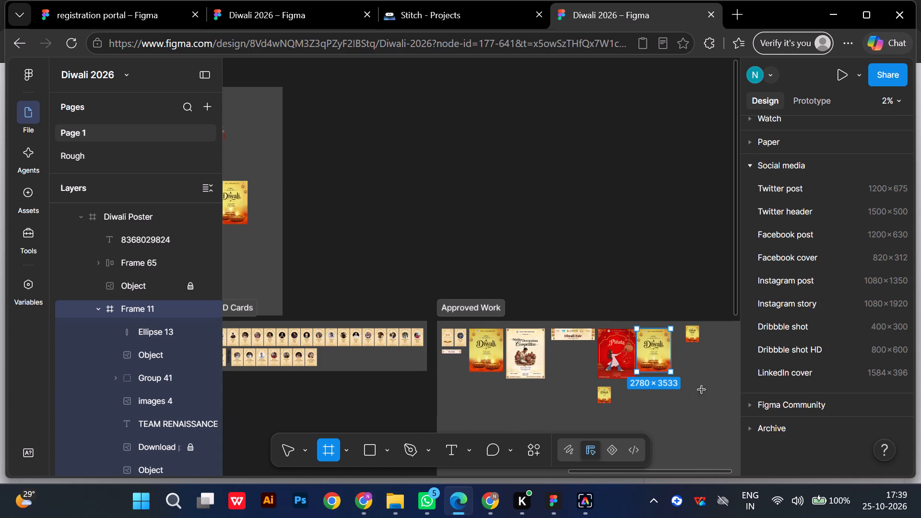
drag(695, 365, 725, 413)
Set the new frame's width to 2780 and its height to 3533.
scroll(710, 405, left, 1)
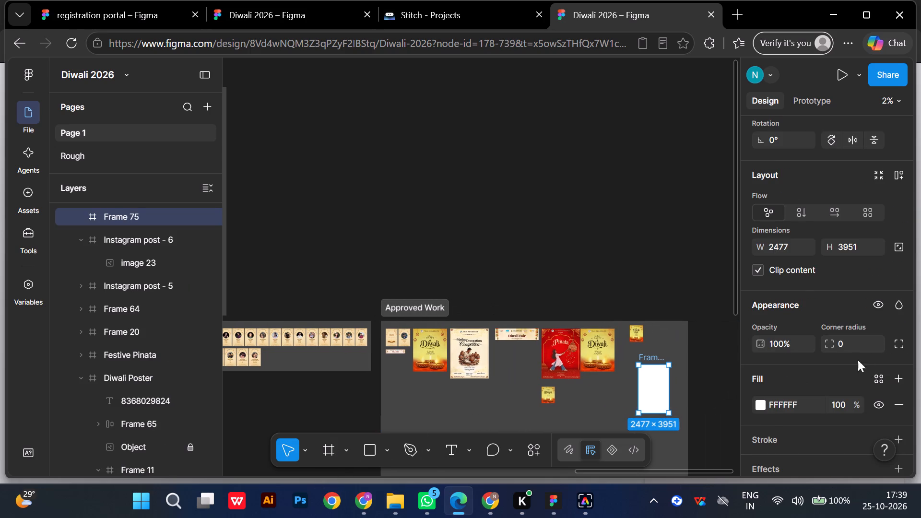
click(783, 247)
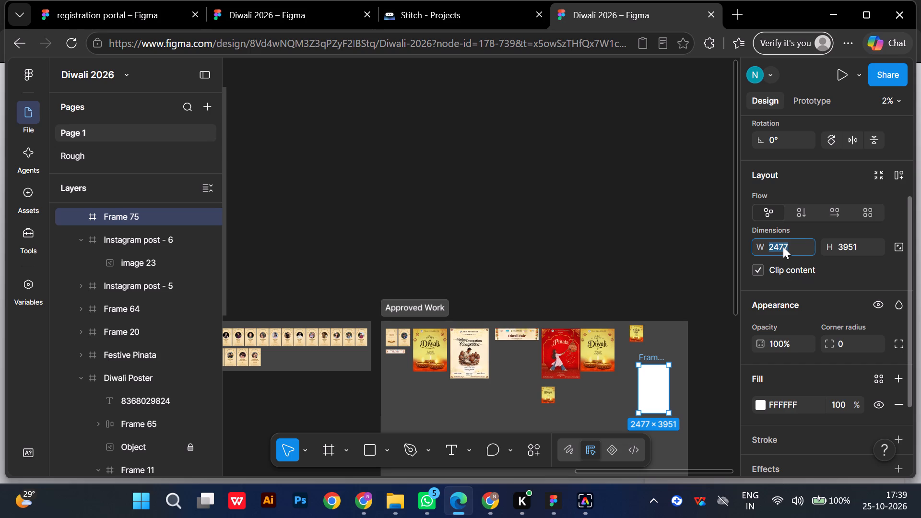
text(278)
key(0)
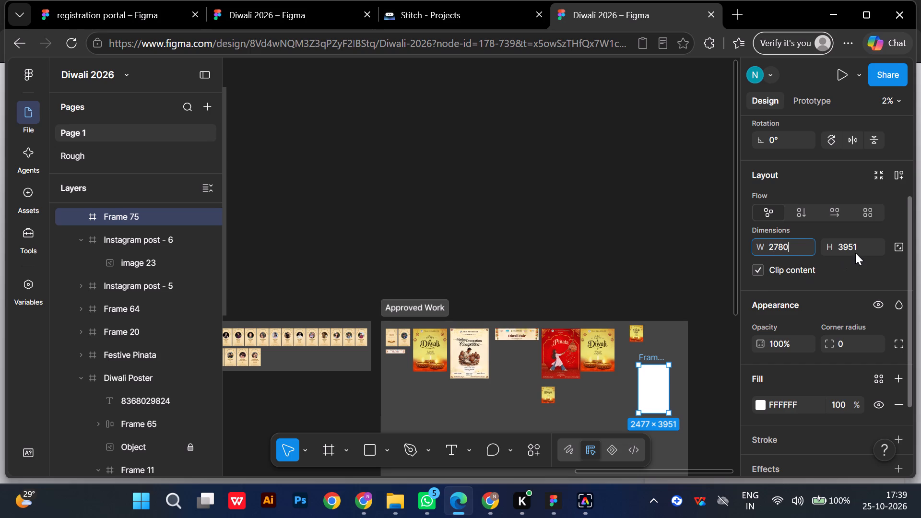
double_click(855, 249)
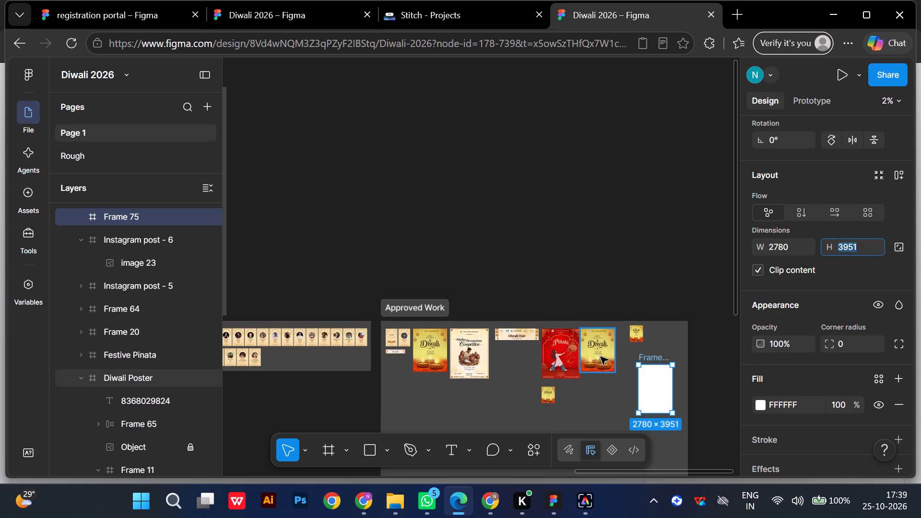
click(601, 357)
double_click(657, 389)
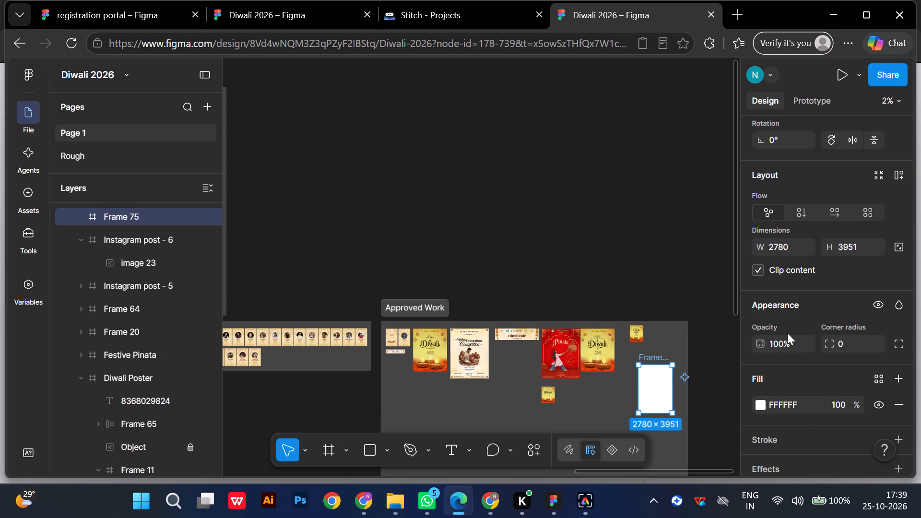
click(851, 250)
text(35)
key(3)
key(3)
click(664, 254)
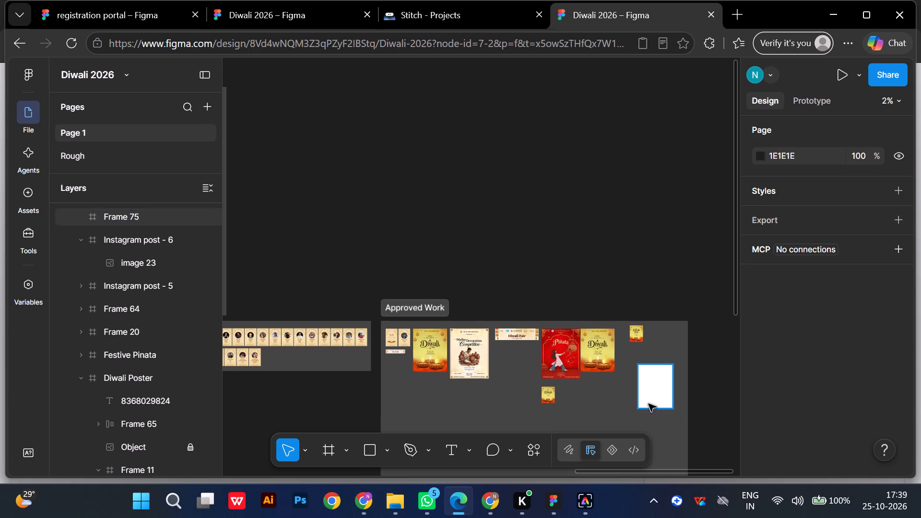
Move the blank frame directly beneath the large Diwali poster beside the Pinata poster in Approved Work.
click(647, 399)
drag(650, 382, 599, 399)
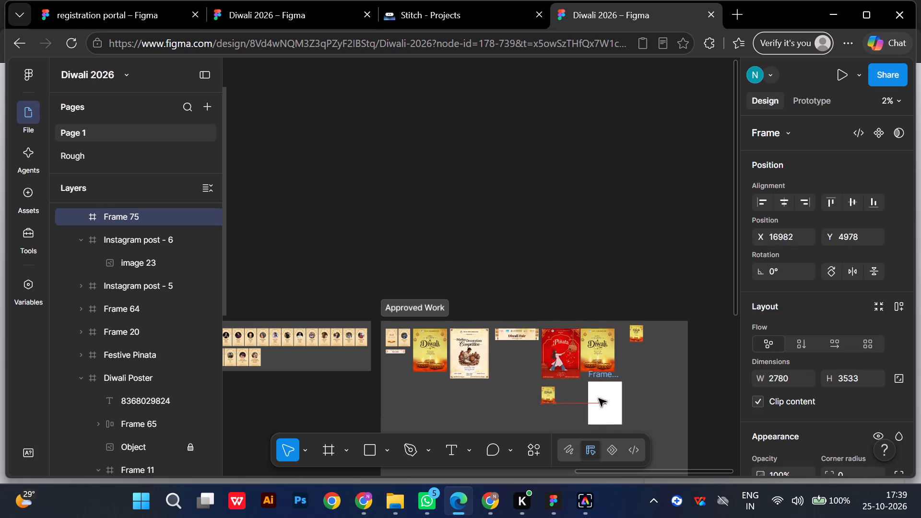
drag(599, 399, 596, 396)
Duplicate the 1080 × 1350 Diwali Fair poster image, place the copy in the blank frame and enlarge it to fill the frame.
double_click(630, 334)
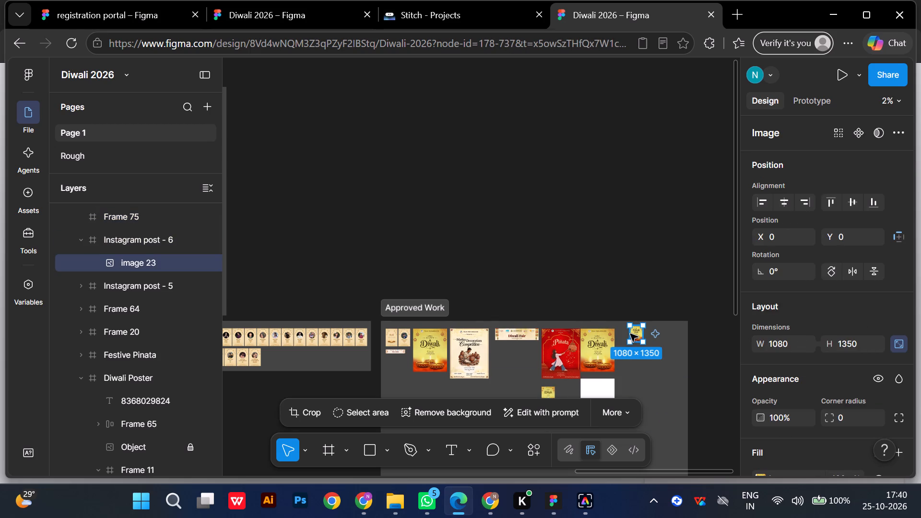
key(ctrl+d)
drag(637, 334, 621, 378)
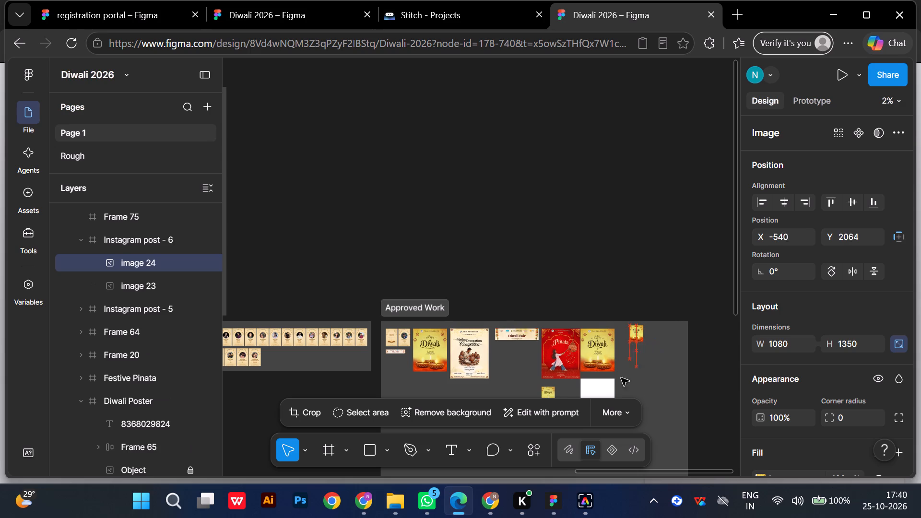
drag(621, 378, 588, 388)
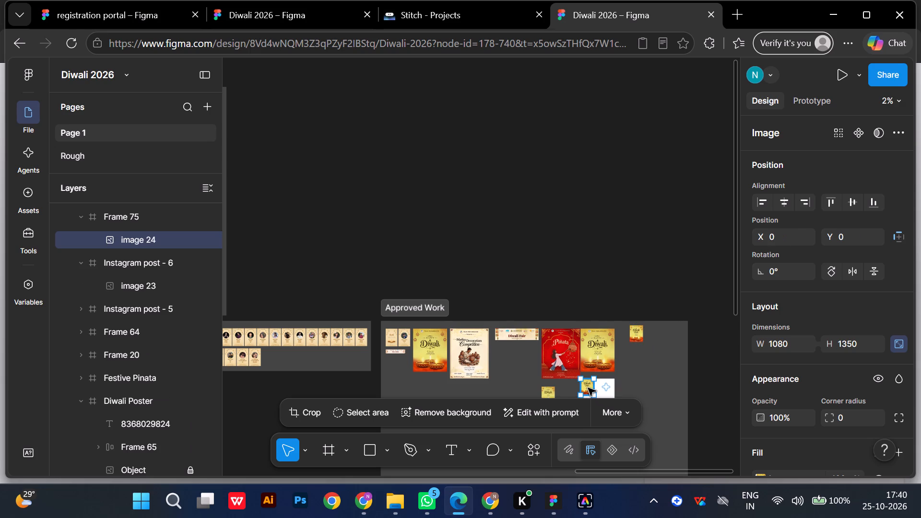
scroll(588, 386, down, 1)
drag(601, 283, 626, 330)
click(667, 326)
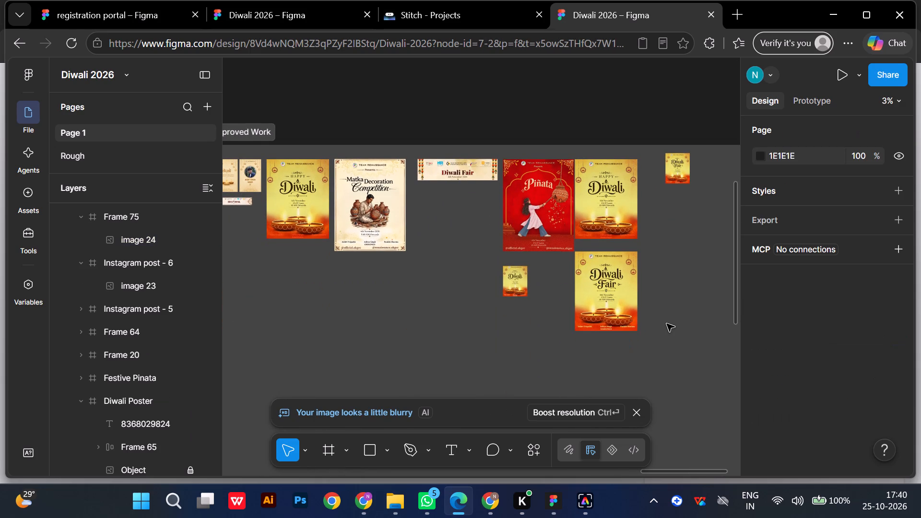
Centre the Diwali Fair poster image horizontally inside its 2780 × 3533 frame.
click(587, 291)
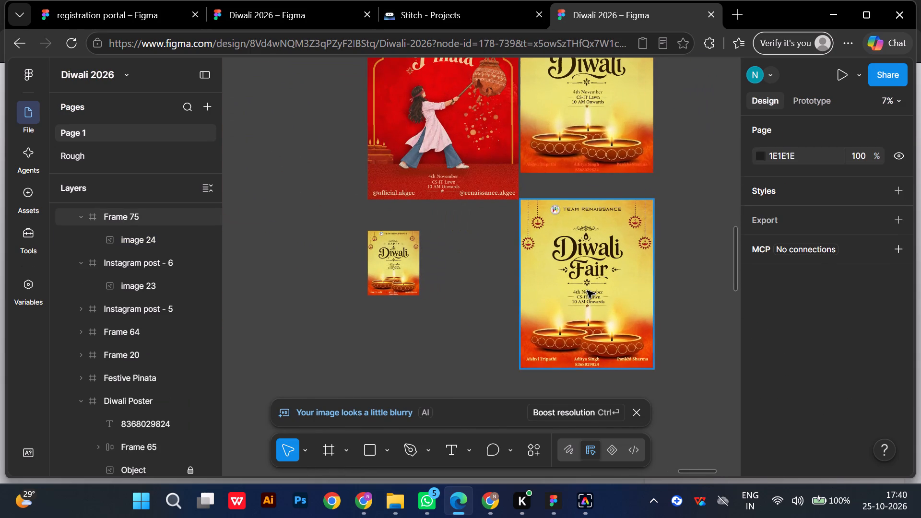
click(783, 203)
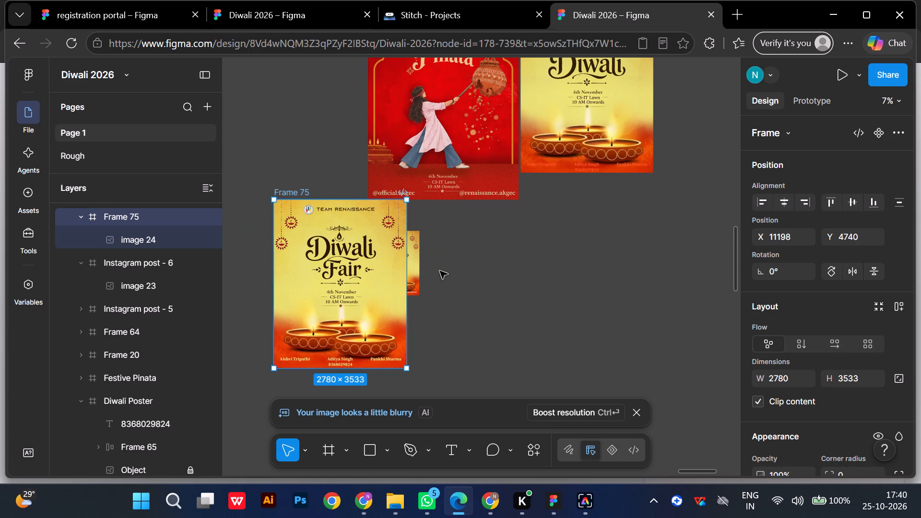
drag(342, 271, 526, 278)
double_click(527, 276)
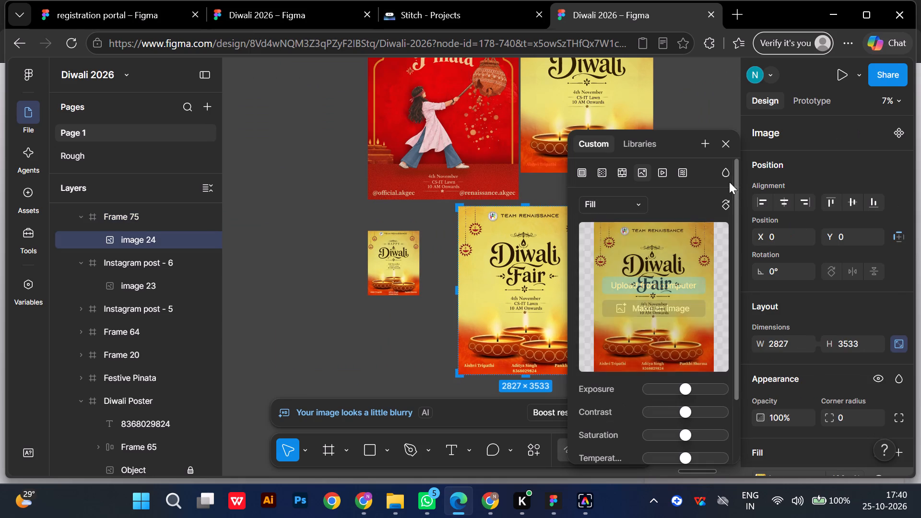
click(719, 142)
click(786, 201)
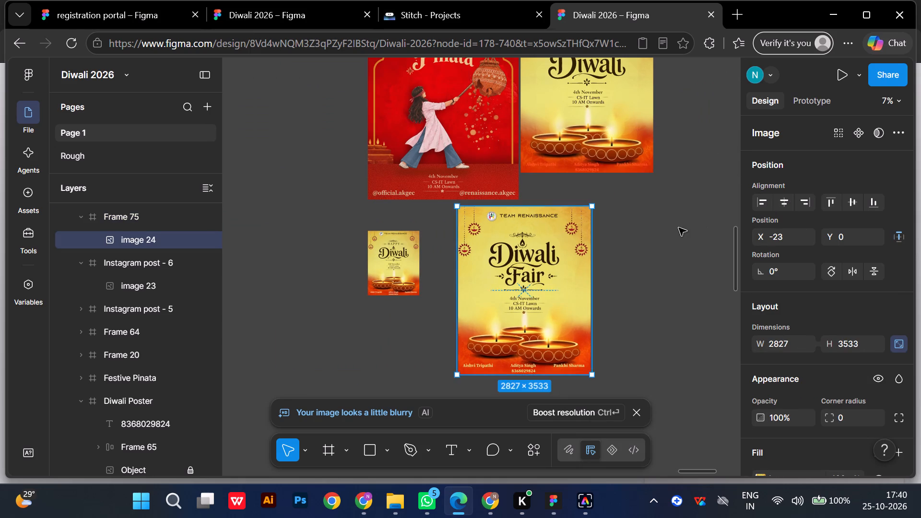
click(679, 228)
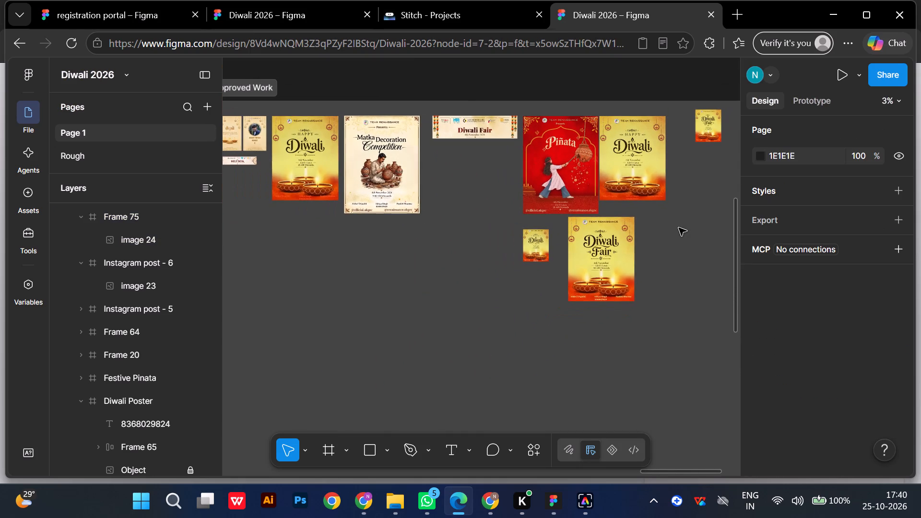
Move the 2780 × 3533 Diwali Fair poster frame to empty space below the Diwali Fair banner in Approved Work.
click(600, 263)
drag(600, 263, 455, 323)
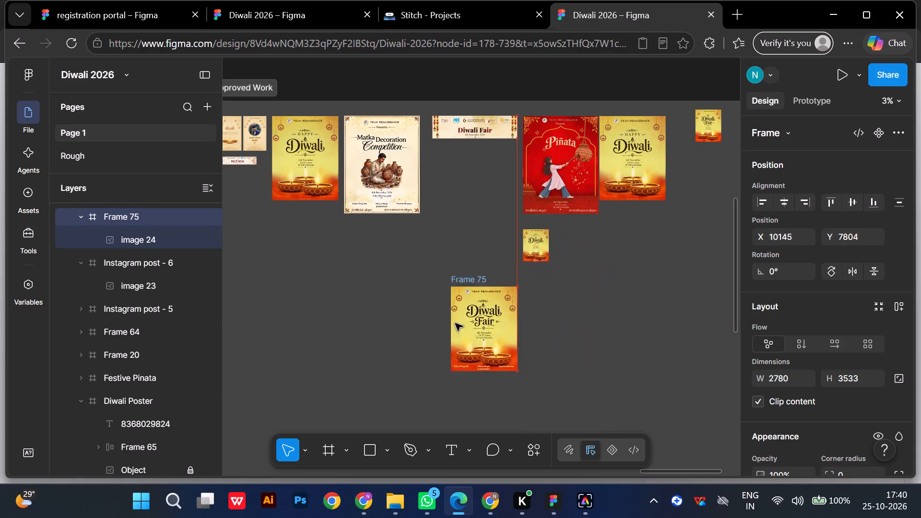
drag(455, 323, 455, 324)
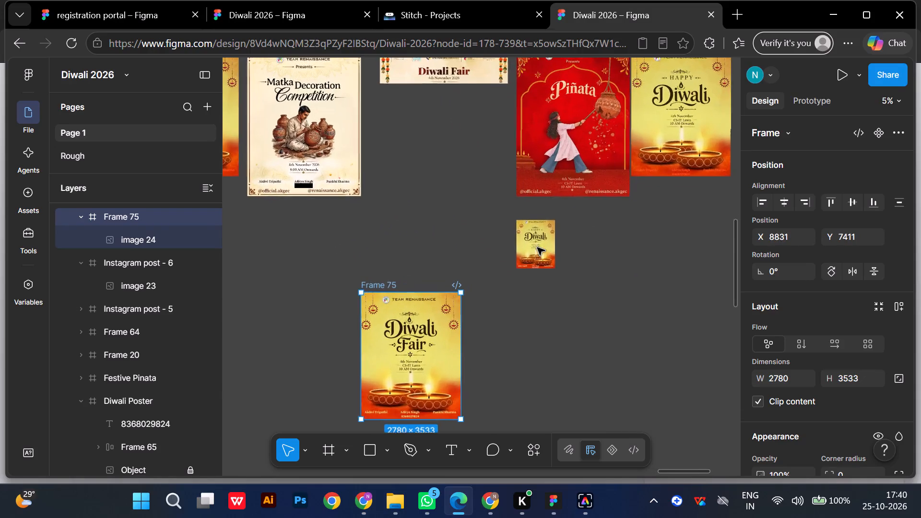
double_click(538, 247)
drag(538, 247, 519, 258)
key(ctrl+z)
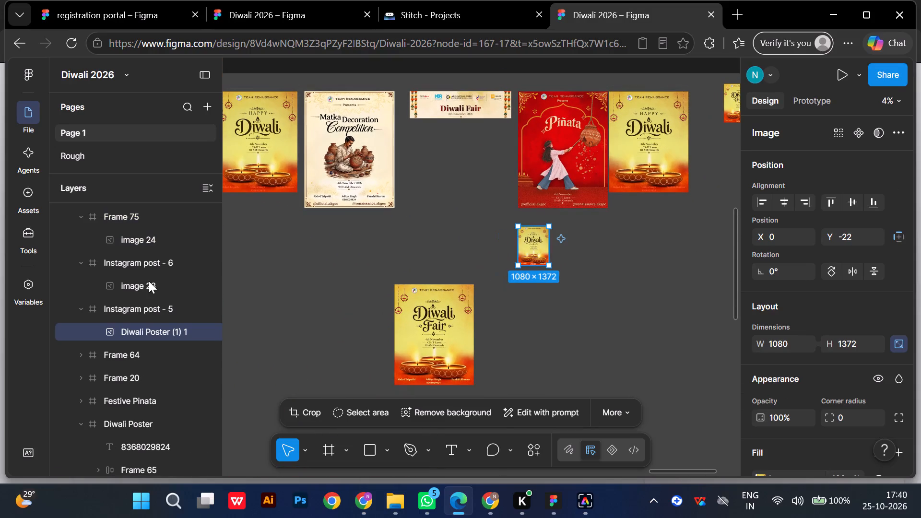
Move the 1080 × 1350 Happy Diwali poster frame out of Approved Work onto the empty canvas below the DIWALI ID Cards section.
double_click(138, 303)
drag(541, 246, 520, 251)
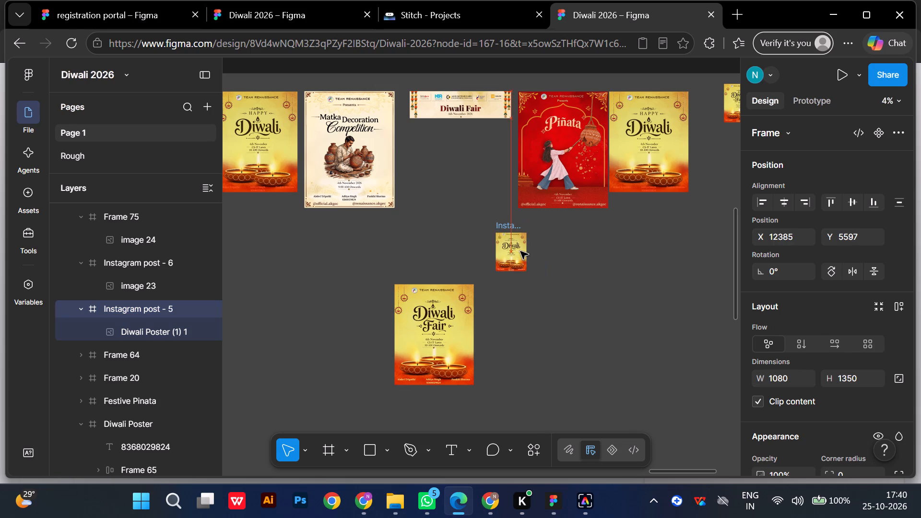
drag(520, 251, 416, 259)
scroll(520, 251, right, 2)
scroll(416, 258, left, 3)
Move the large Happy Diwali poster beside the Piñata poster out of Approved Work, placing it next to the small Happy Diwali poster.
double_click(610, 138)
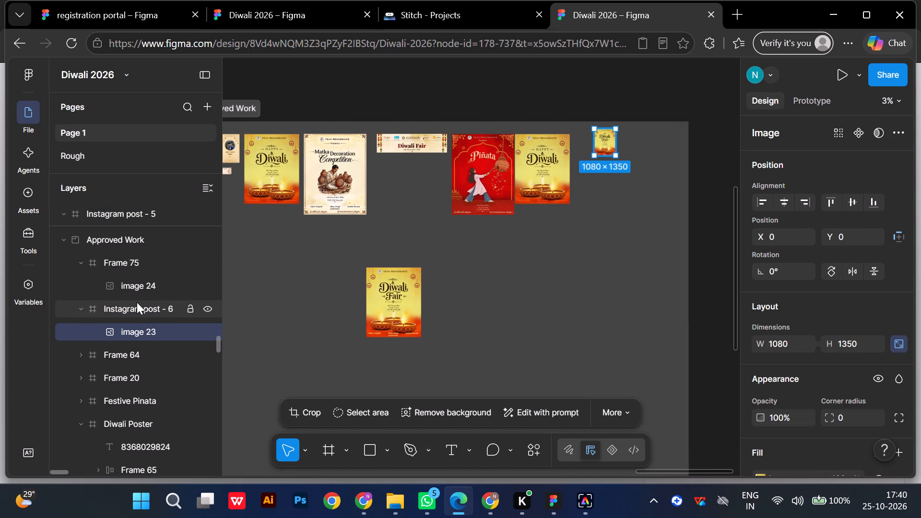
click(537, 153)
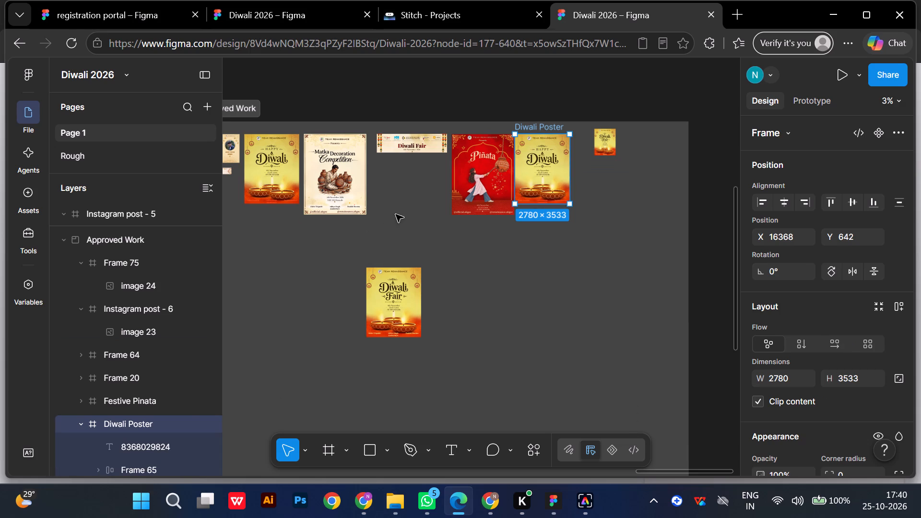
drag(542, 166, 393, 274)
scroll(525, 211, right, 3)
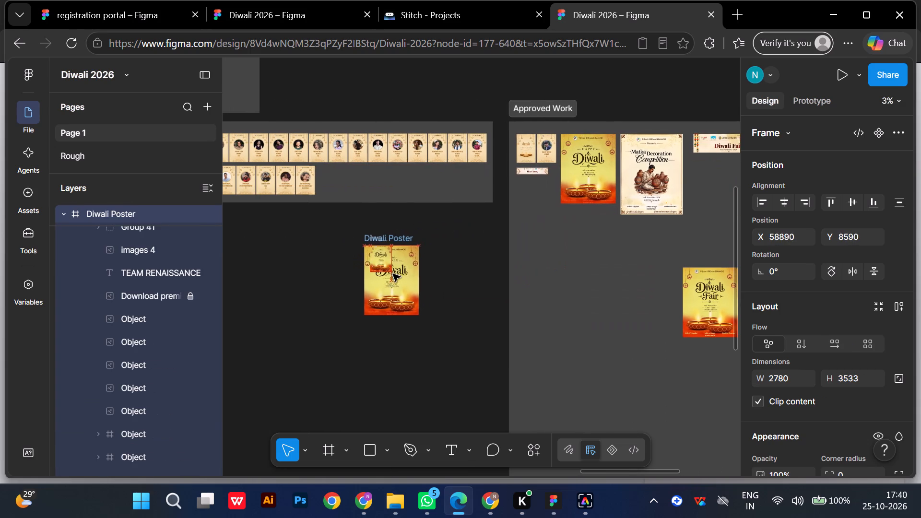
drag(393, 274, 423, 275)
Move the 2780 × 3533 Diwali Fair poster frame below the remaining Happy Diwali poster in Approved Work.
click(713, 305)
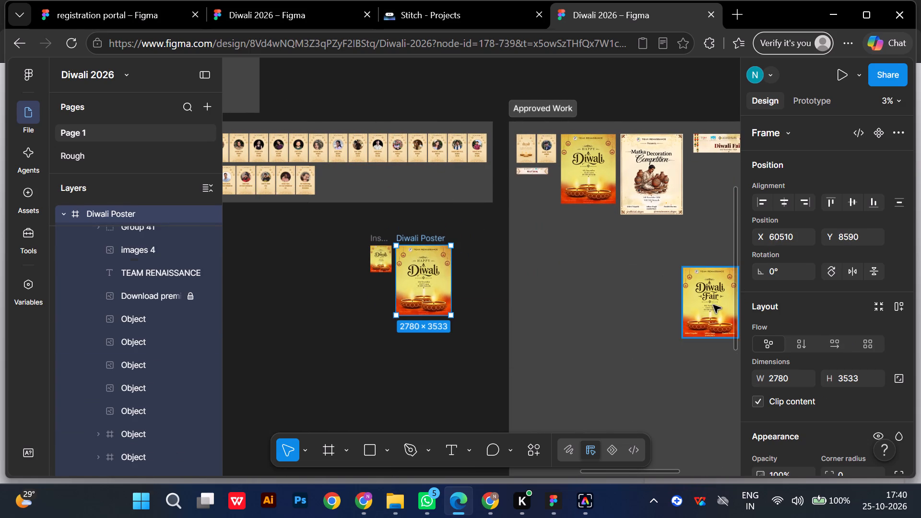
drag(713, 305, 593, 301)
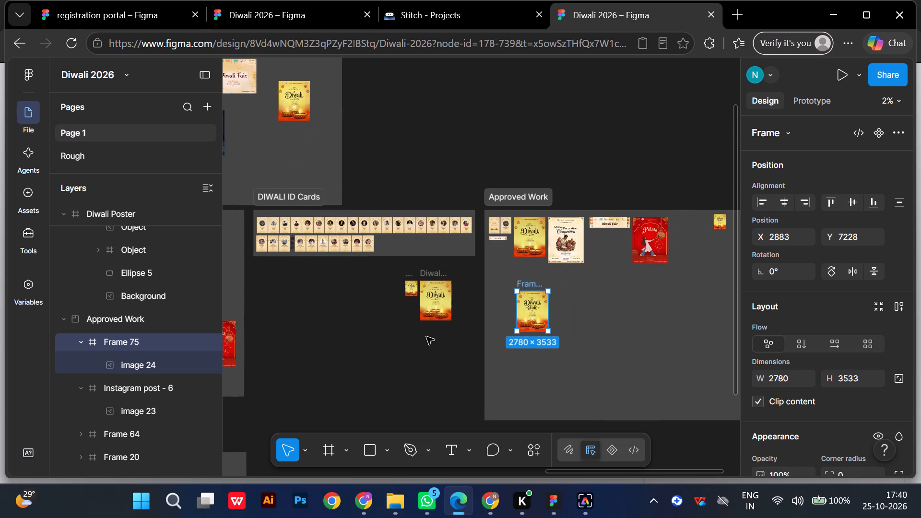
click(380, 356)
Switch to Google Drive in Chrome, move Diwali Poster.png to the trash and reopen the Diwali Poster folder.
click(356, 505)
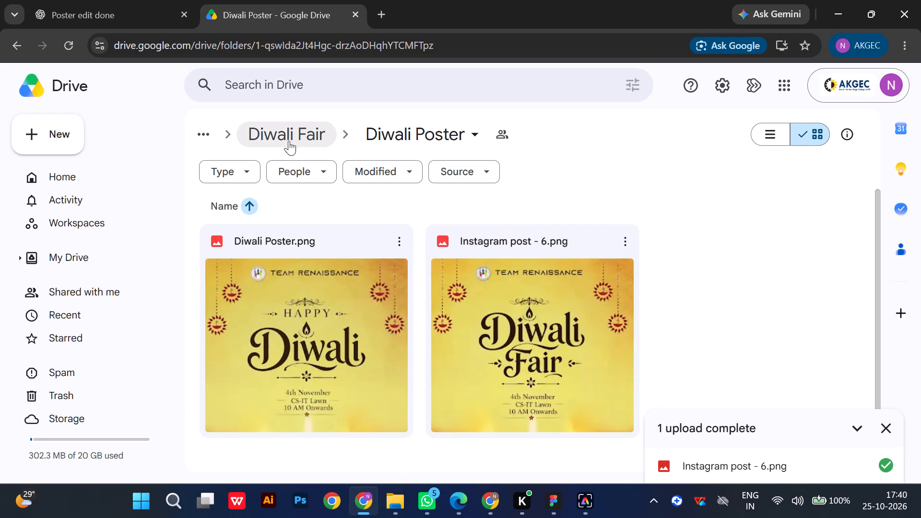
click(301, 321)
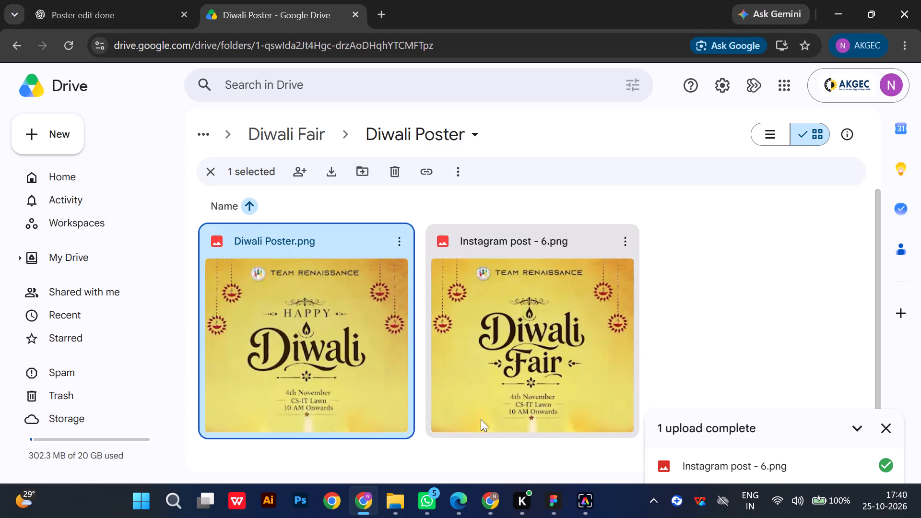
click(401, 238)
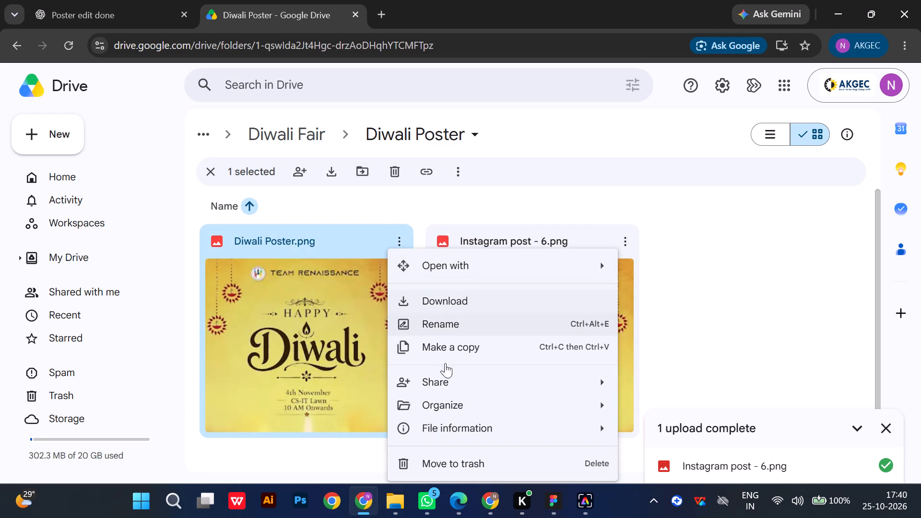
scroll(447, 410, down, 3)
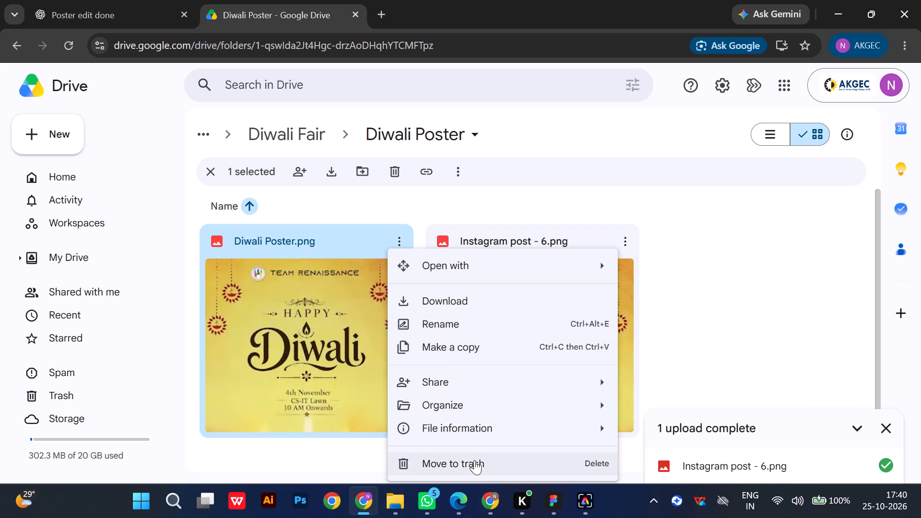
click(474, 460)
click(293, 131)
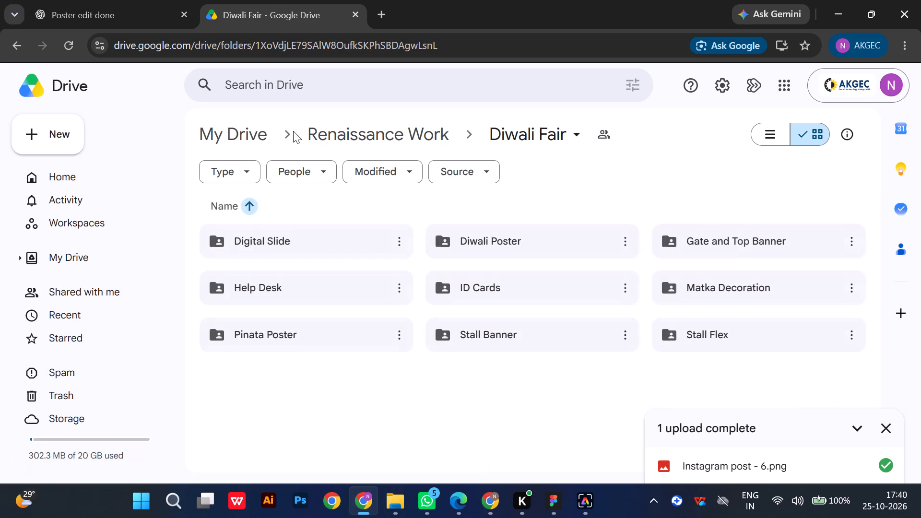
click(492, 243)
double_click(492, 243)
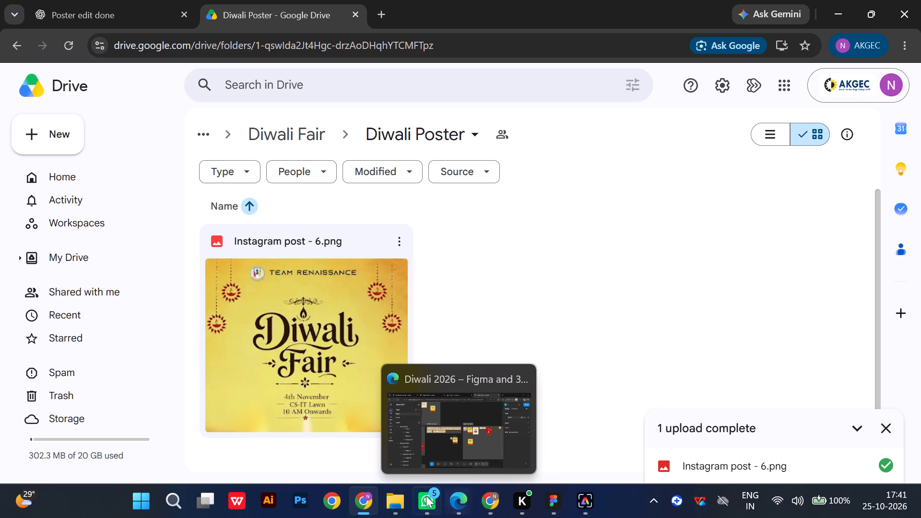
Switch to Figma in Edge and export the 2780 × 3533 Diwali Fair poster frame as a 1x PNG.
click(463, 506)
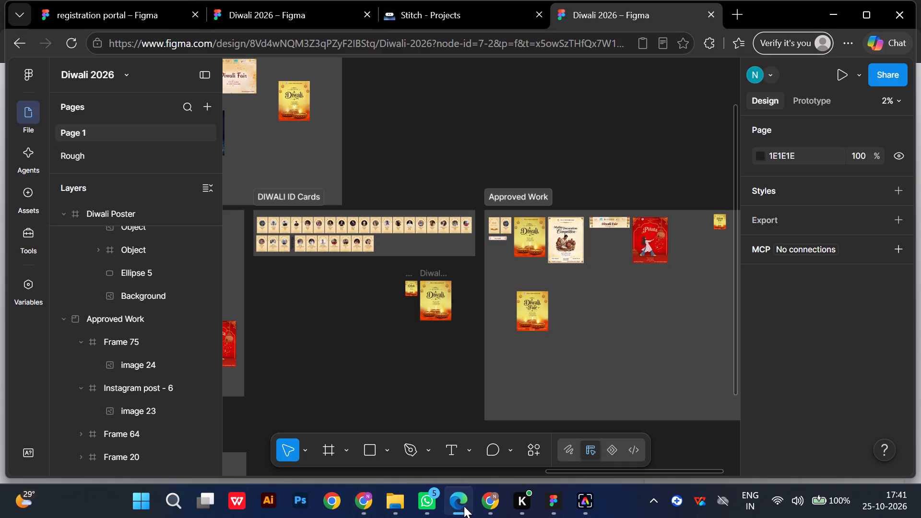
click(544, 312)
scroll(831, 411, down, 5)
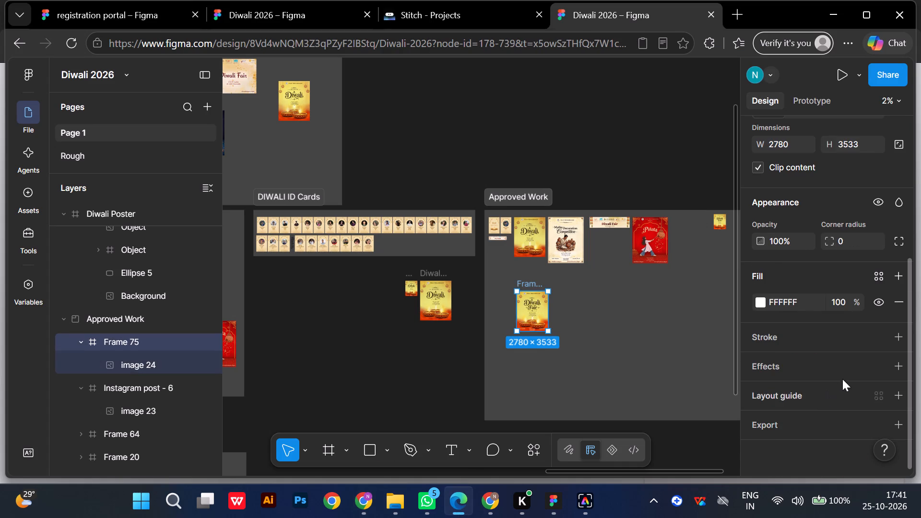
click(902, 422)
scroll(817, 409, down, 4)
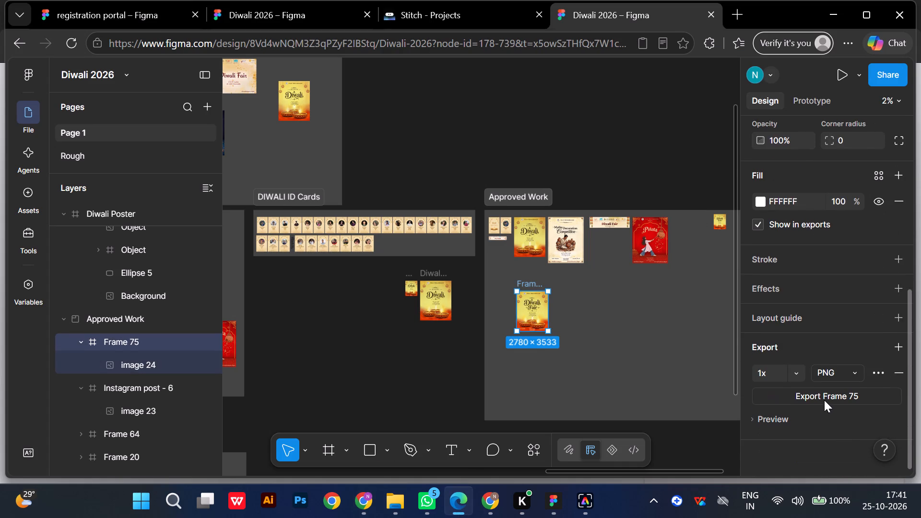
click(824, 400)
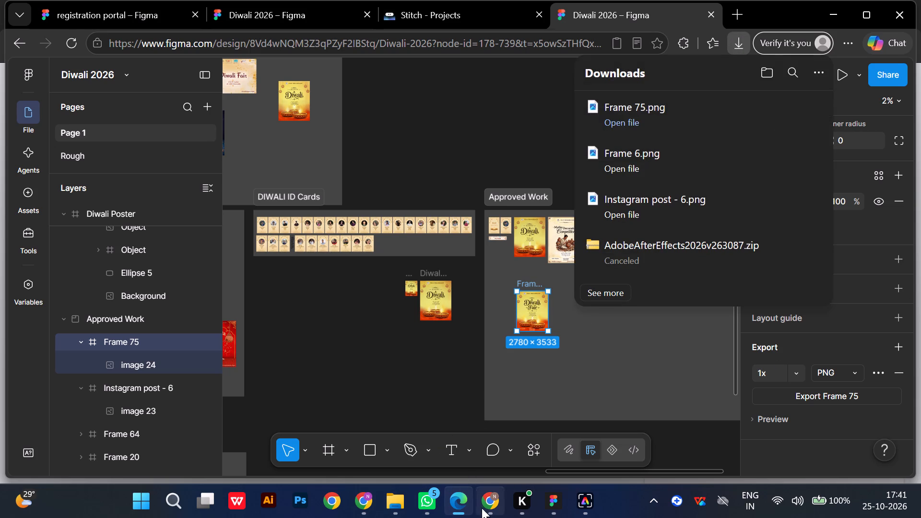
Switch to Google Drive in Chrome and upload Frame 75.png from Downloads to the Diwali Poster folder.
click(366, 499)
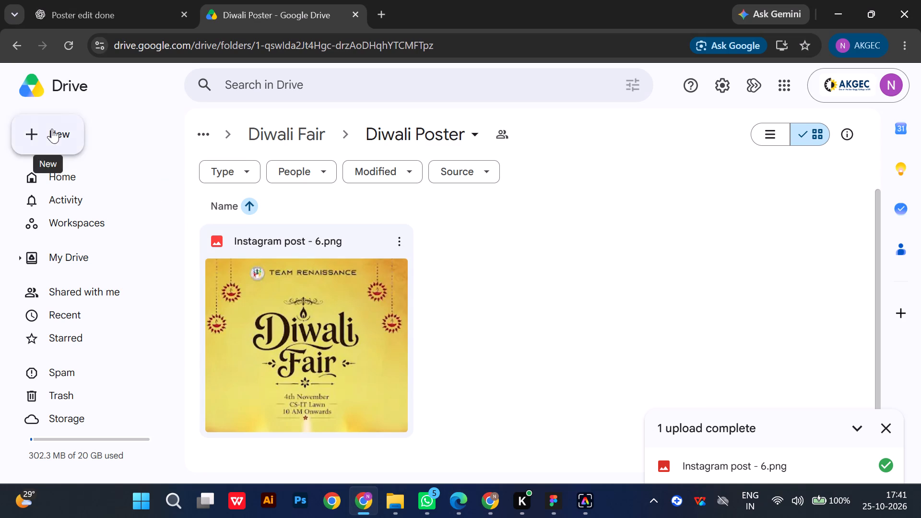
click(52, 129)
click(65, 171)
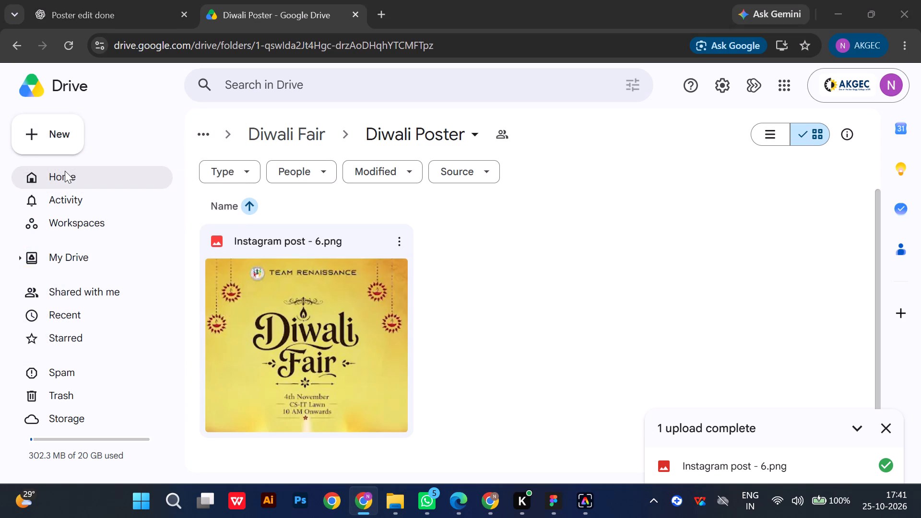
scroll(303, 277, down, 17)
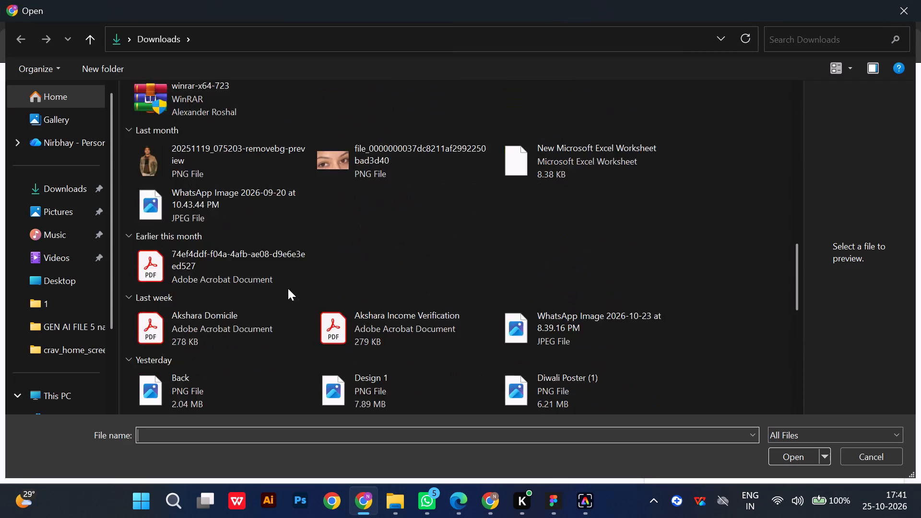
scroll(288, 288, down, 15)
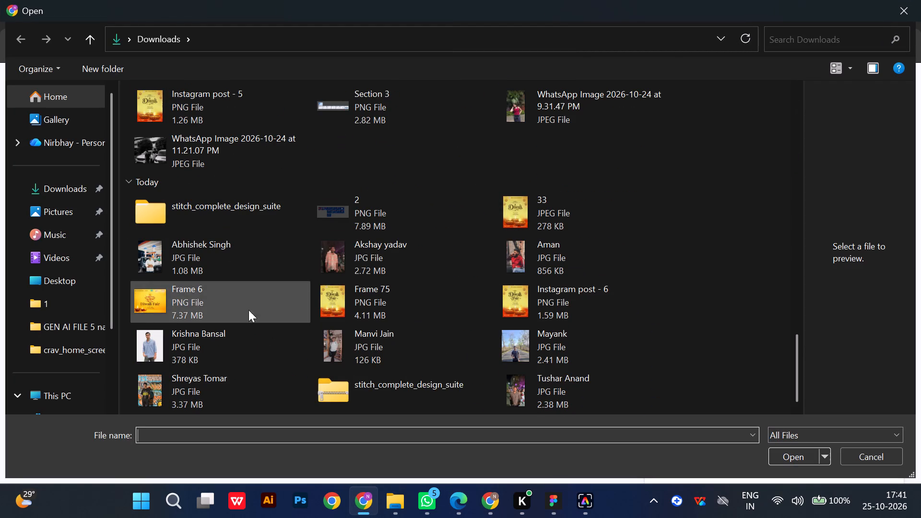
click(376, 294)
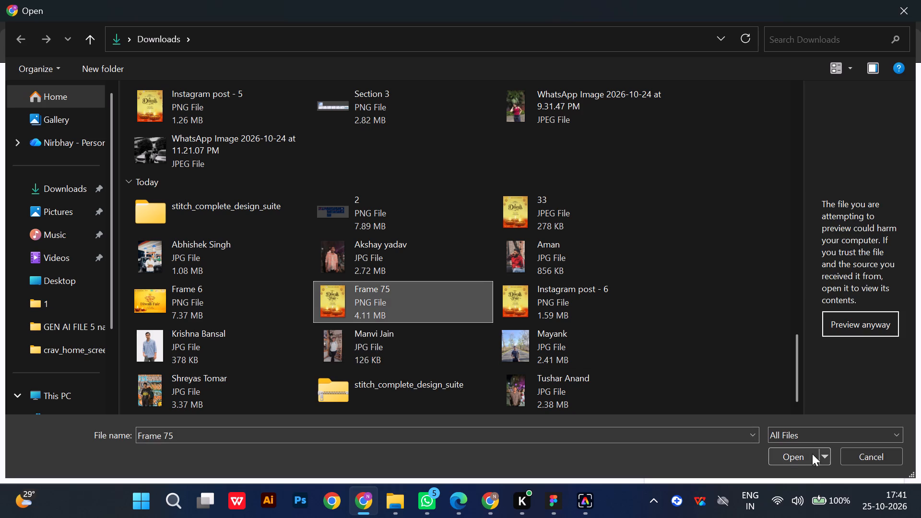
click(792, 457)
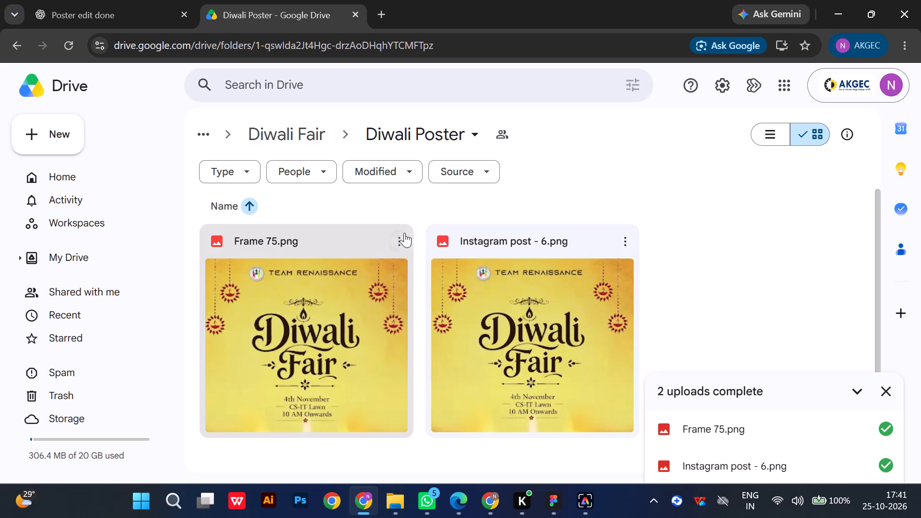
In the Diwali Poster folder in Google Drive, rename Frame 75.png to Diwali poster.png.
click(397, 236)
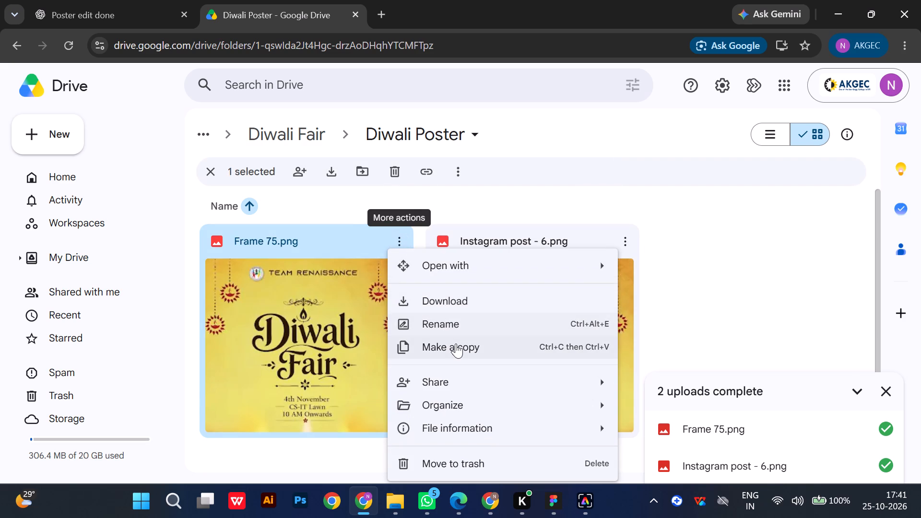
click(443, 324)
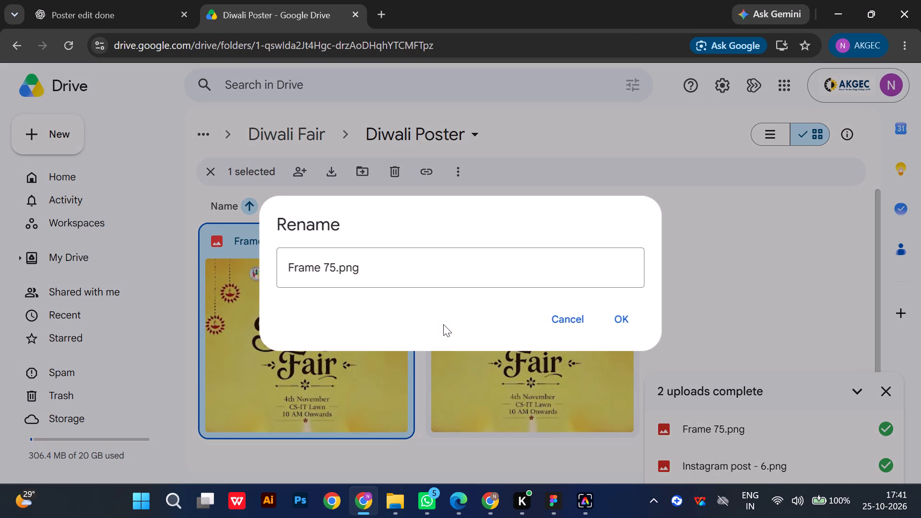
text(Diwali poster)
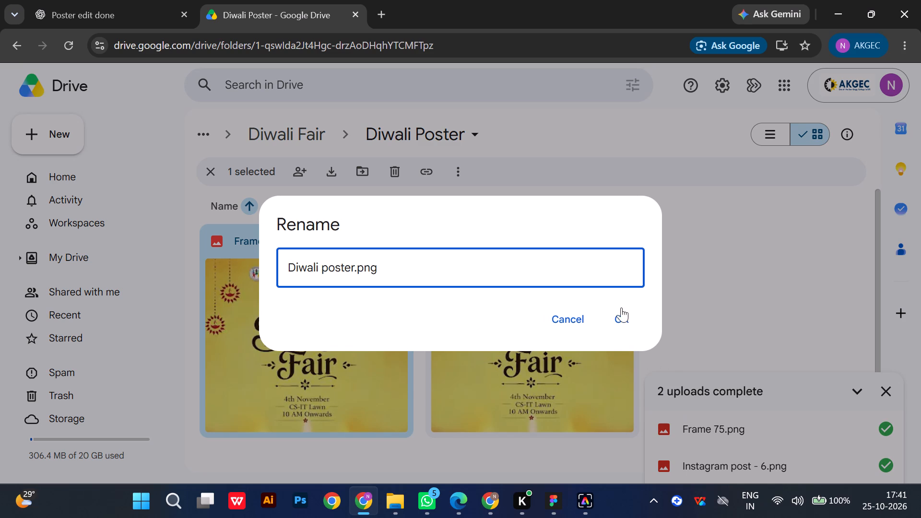
click(621, 316)
click(749, 255)
Return to the Diwali Fair folder and open another of its items.
click(300, 125)
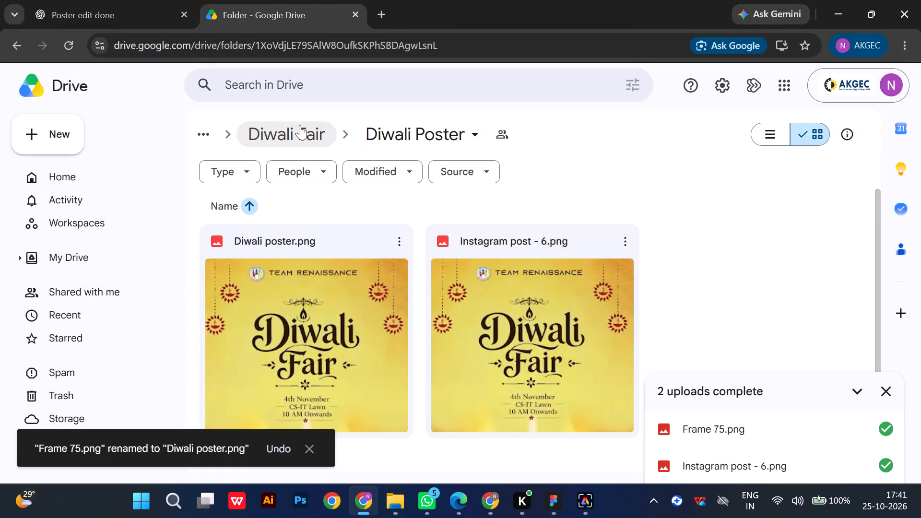
double_click(703, 236)
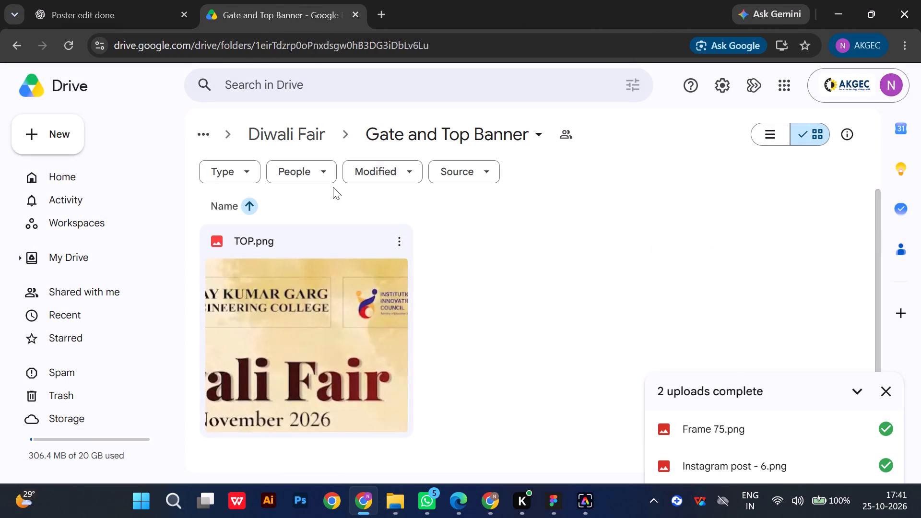
Check the designs stored in the Help Desk, Matka Decoration and Digital Slide folders of Diwali Fair, previewing the Matka Decoration poster at full view.
click(272, 137)
double_click(288, 286)
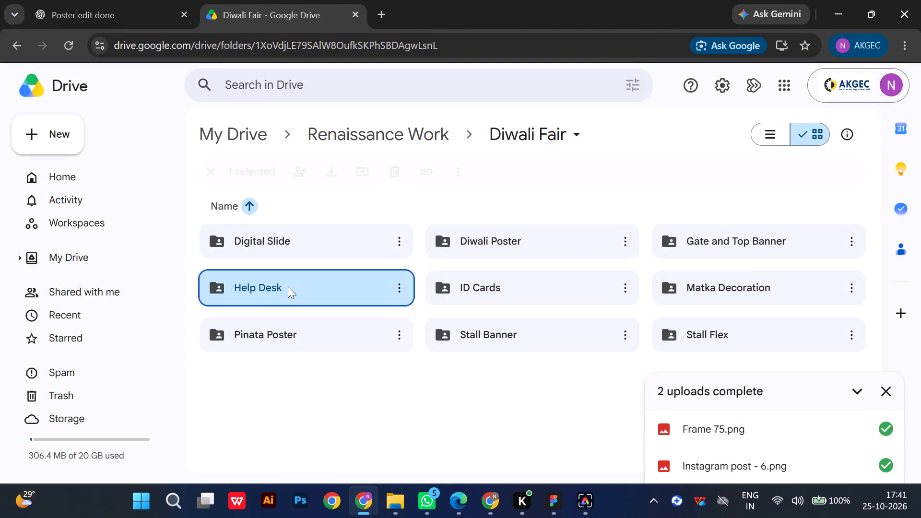
click(266, 143)
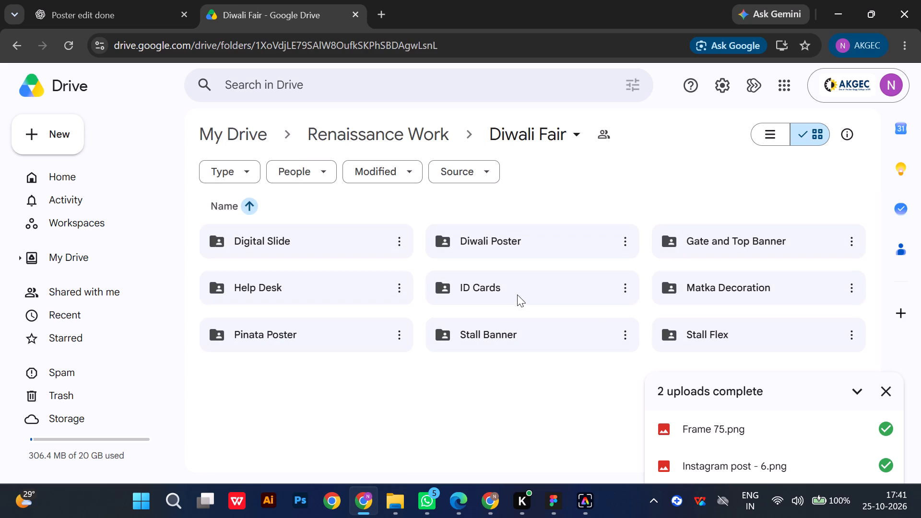
double_click(708, 291)
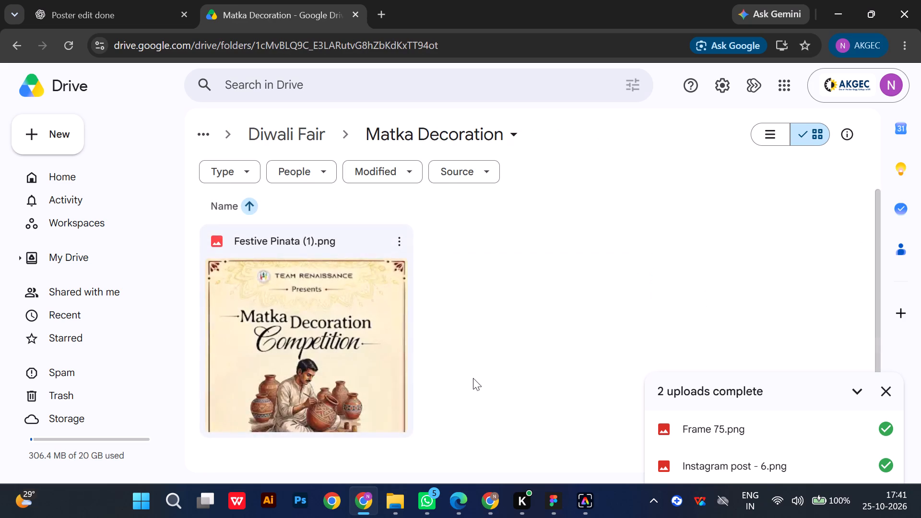
double_click(294, 362)
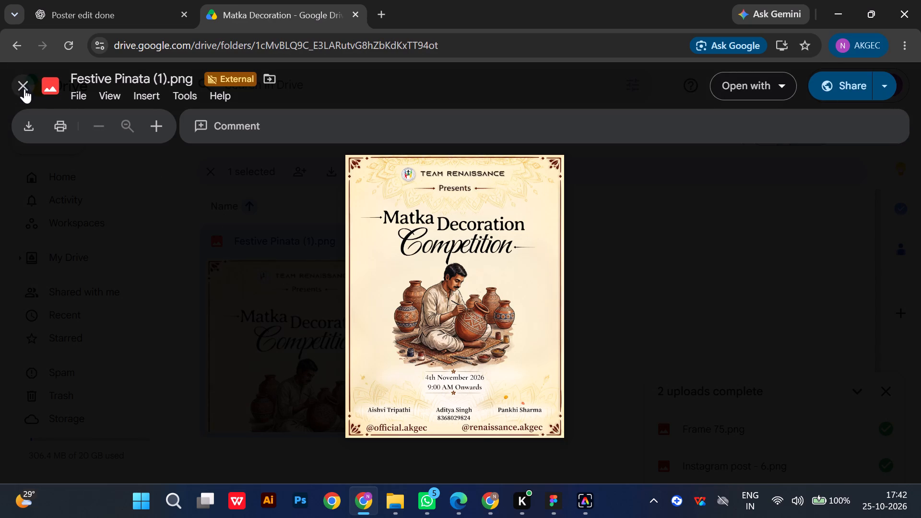
double_click(24, 89)
double_click(277, 146)
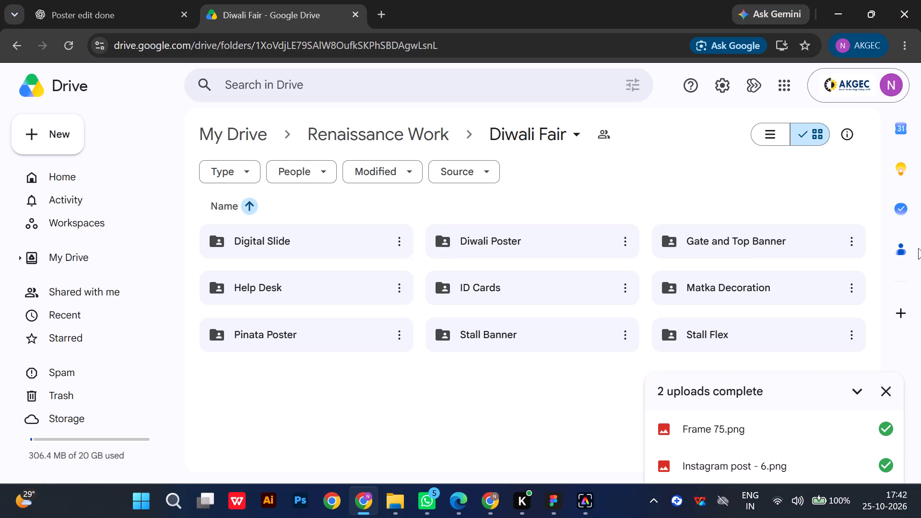
double_click(264, 234)
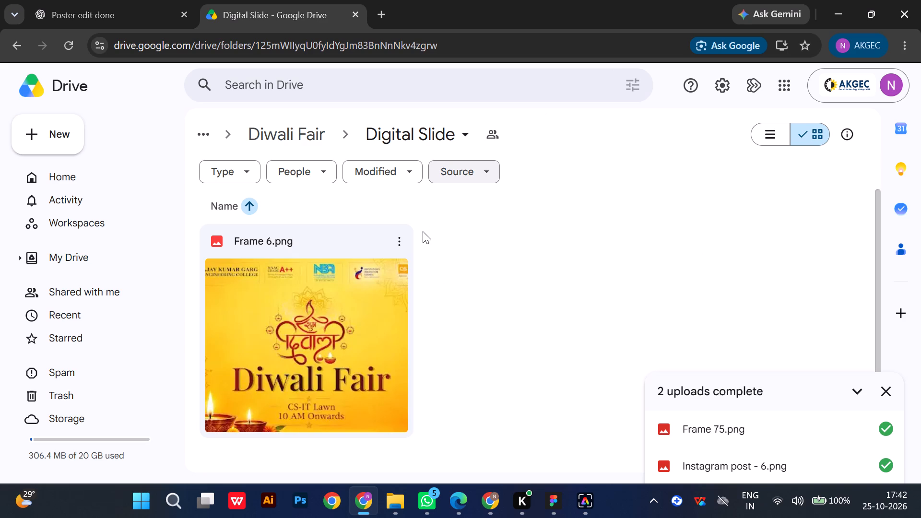
Switch to the Diwali Fare design file in Figma.
click(566, 517)
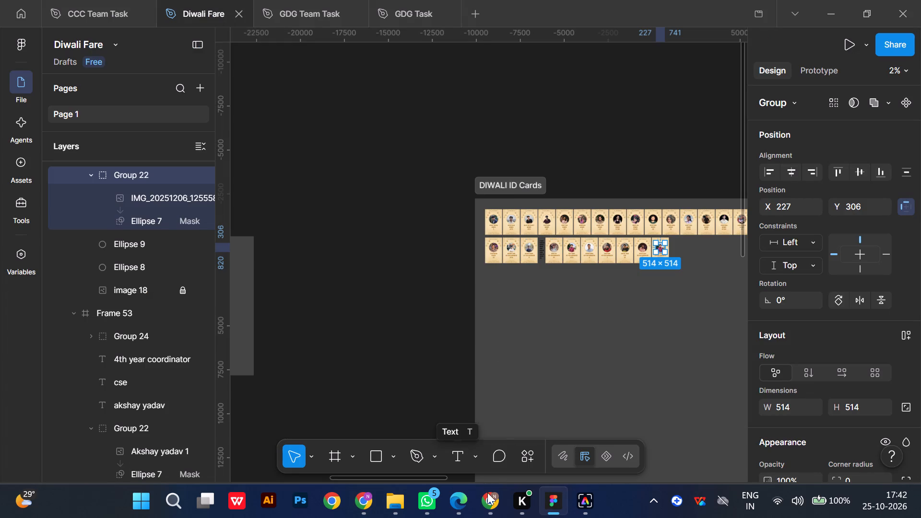
Switch to the Diwali 2026 Figma file in Edge and locate the To Do List on Page 1 to review its tasks.
click(448, 515)
scroll(469, 276, left, 2)
scroll(428, 264, right, 1)
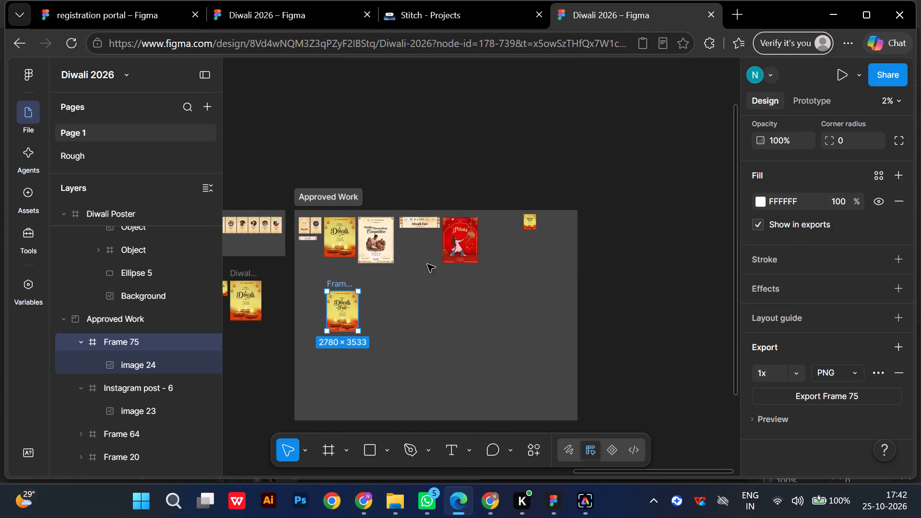
scroll(427, 264, right, 1)
scroll(463, 314, right, 5)
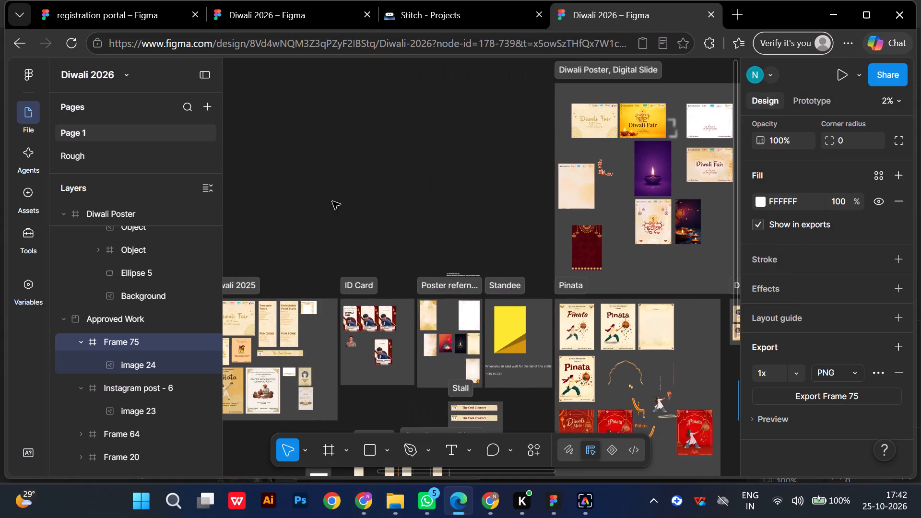
scroll(332, 201, right, 2)
scroll(332, 201, up, 1)
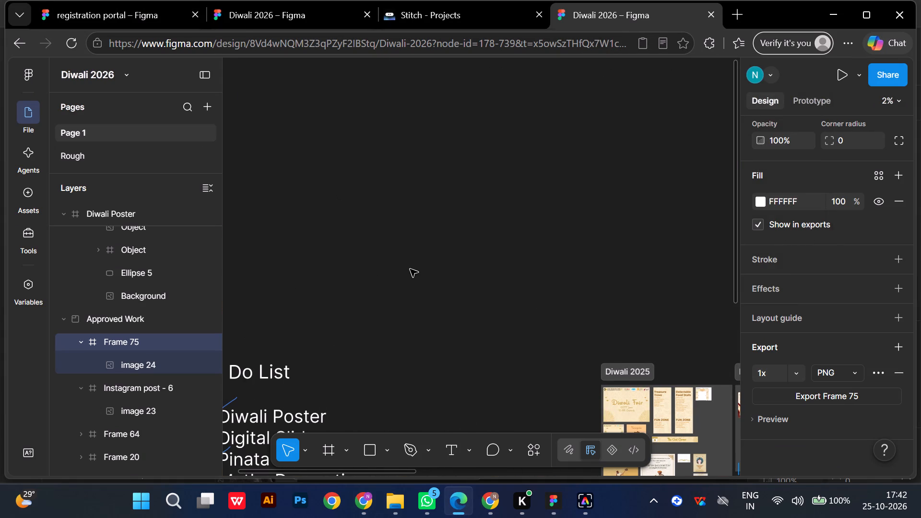
scroll(410, 269, down, 1)
scroll(410, 269, right, 1)
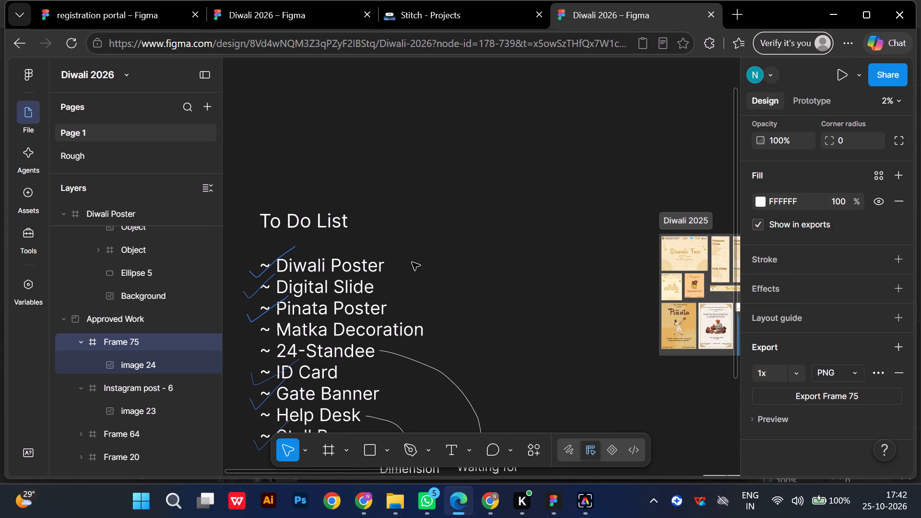
Locate the yellow Diwali Fair digital slide on Page 1 and select its frame to check its properties.
key(shift+exclam)
scroll(496, 211, up, 1)
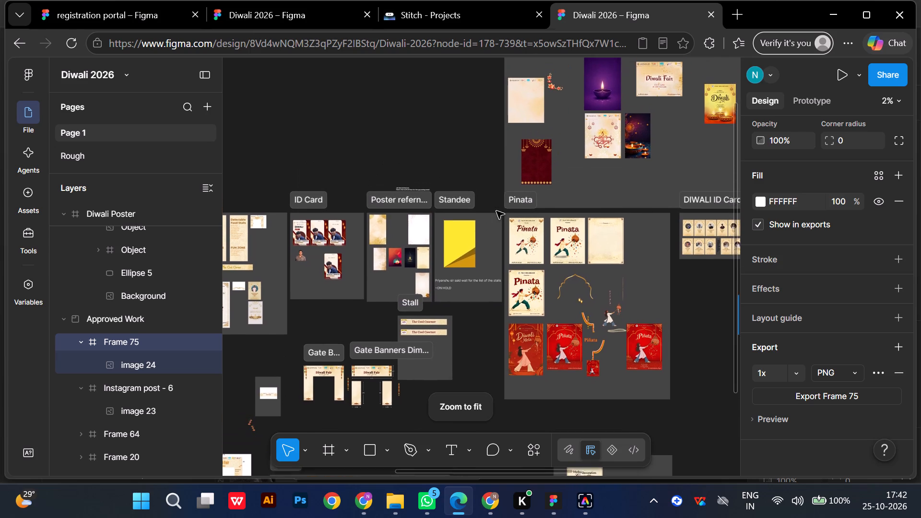
scroll(496, 211, up, 2)
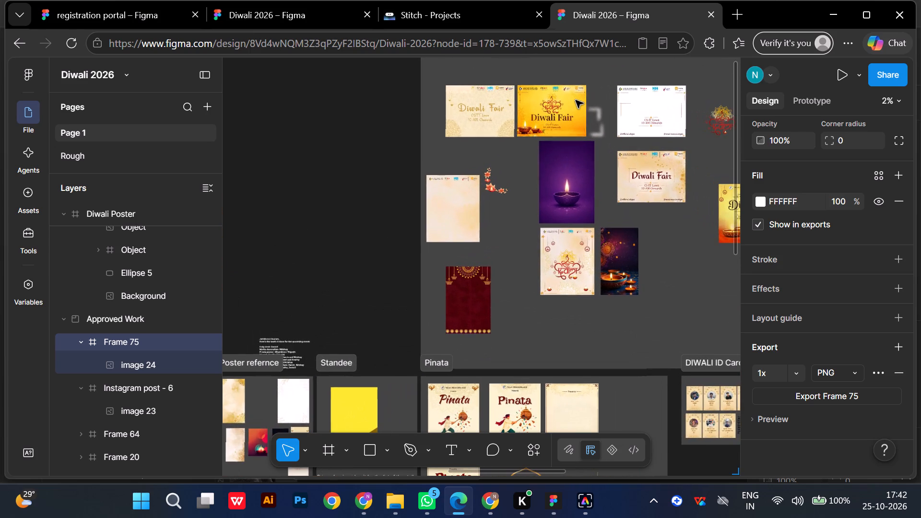
click(576, 100)
scroll(800, 312, down, 4)
scroll(792, 330, up, 2)
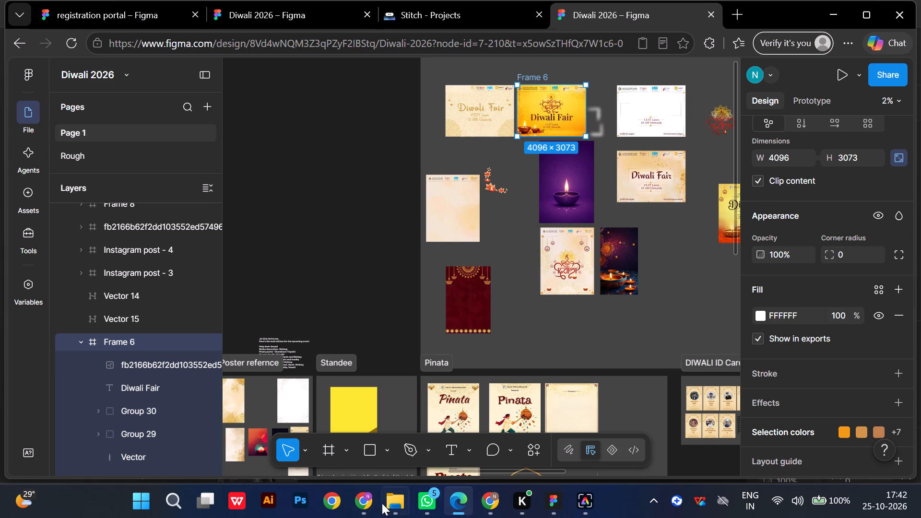
Switch to Google Drive in Chrome and open the Diwali Poster folder inside Renaissance Work > Diwali Fair to check its files.
click(369, 501)
double_click(269, 125)
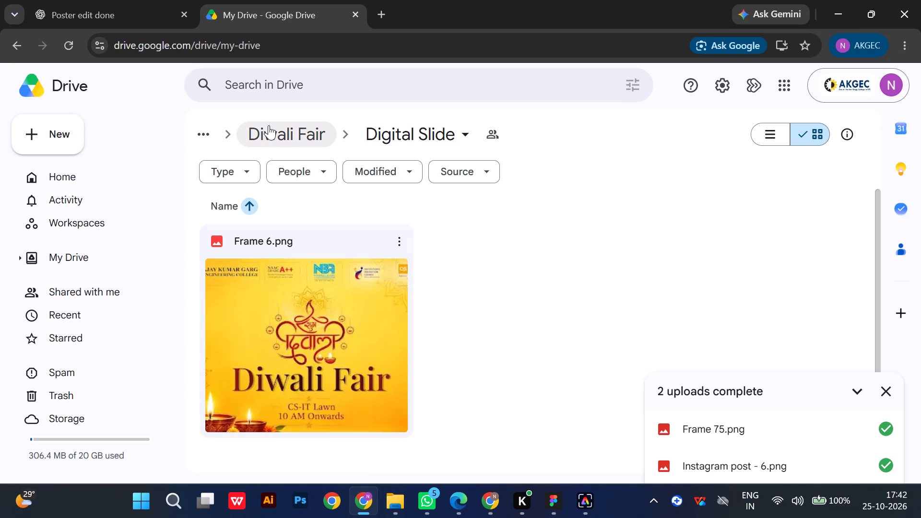
triple_click(303, 288)
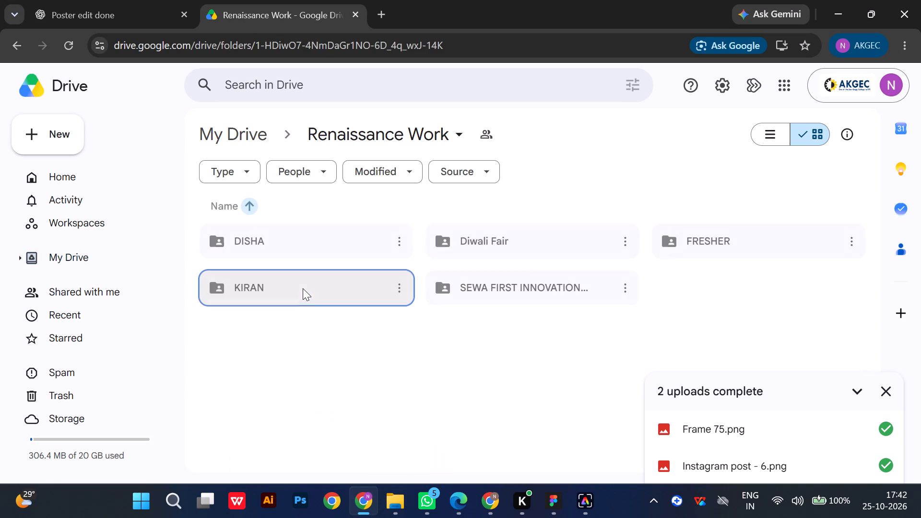
double_click(506, 247)
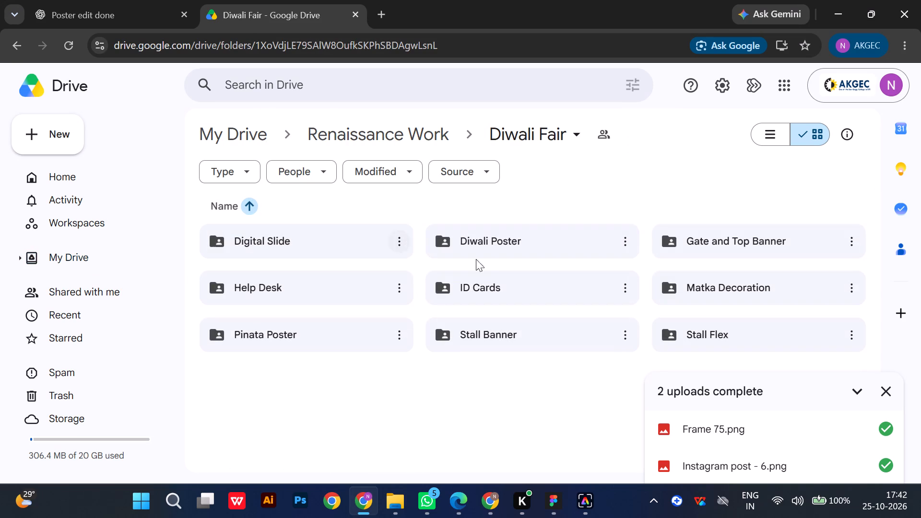
double_click(499, 250)
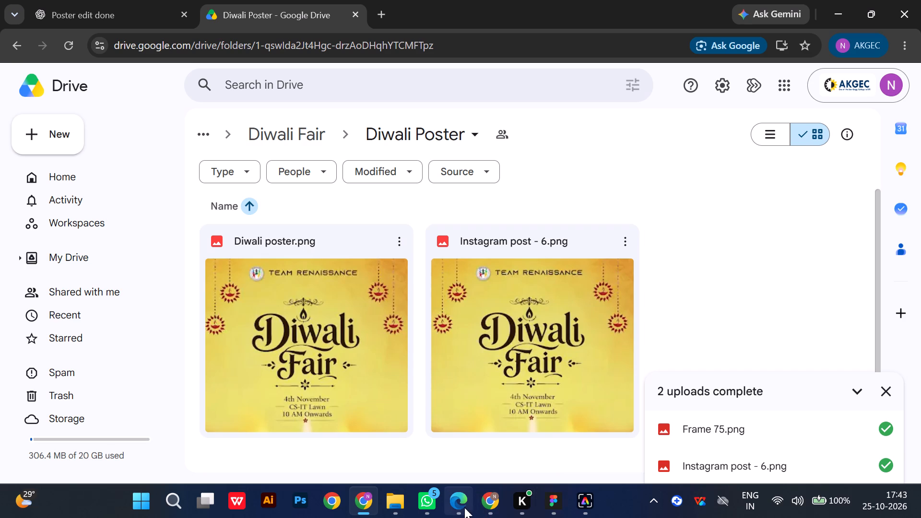
Switch back to the Figma file in Edge and select the Diwali Fair poster image in the Approved Work section.
click(451, 507)
scroll(610, 275, left, 3)
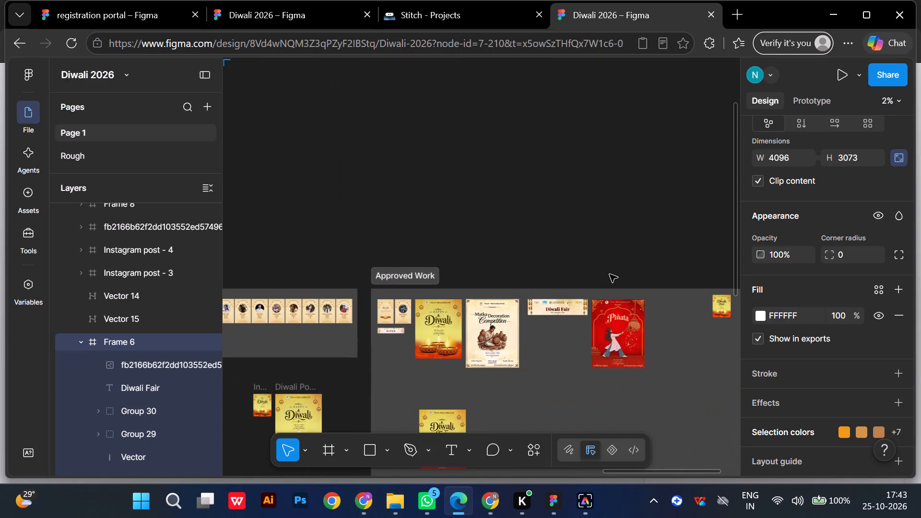
scroll(610, 274, left, 1)
scroll(576, 342, down, 1)
double_click(380, 394)
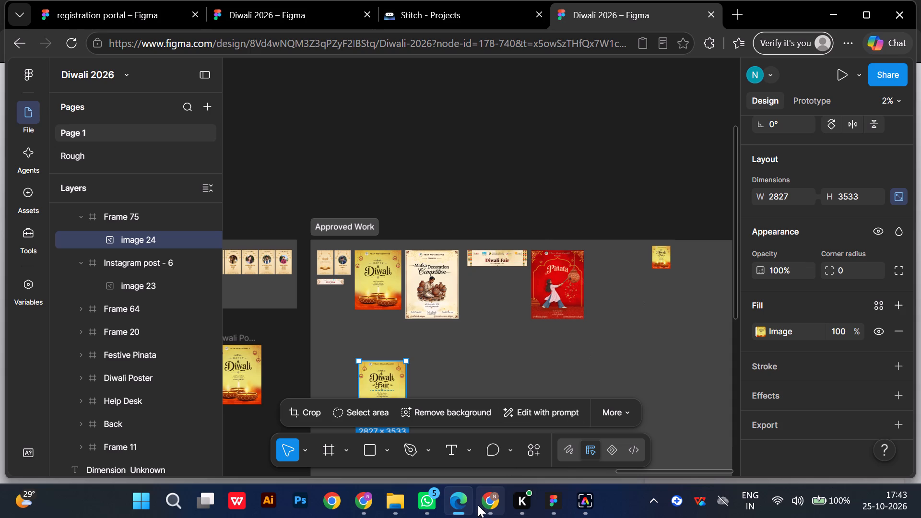
Return to the Diwali Fair folder in Google Drive in Chrome and select the Help Desk folder.
drag(362, 499, 438, 503)
click(422, 497)
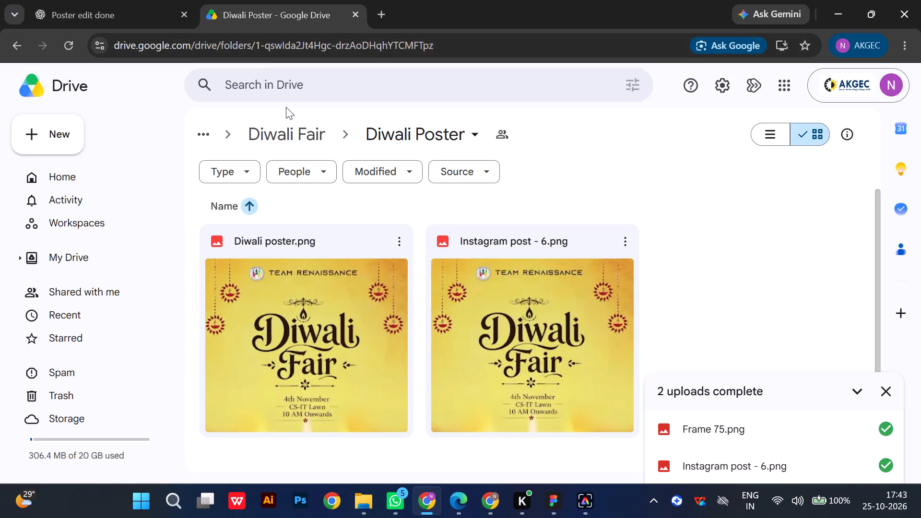
click(288, 131)
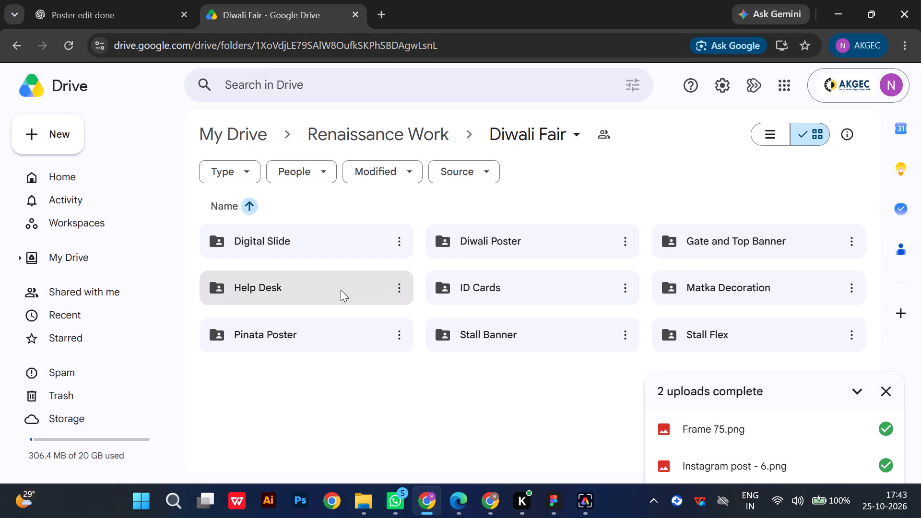
click(341, 290)
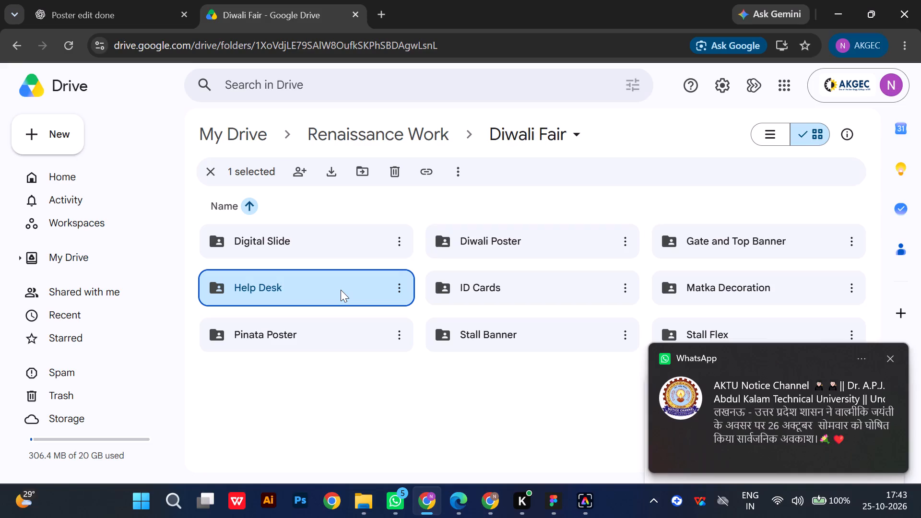
Switch to Figma in Edge and select the Help Desk banner's image in the Approved Work section to examine it.
click(464, 497)
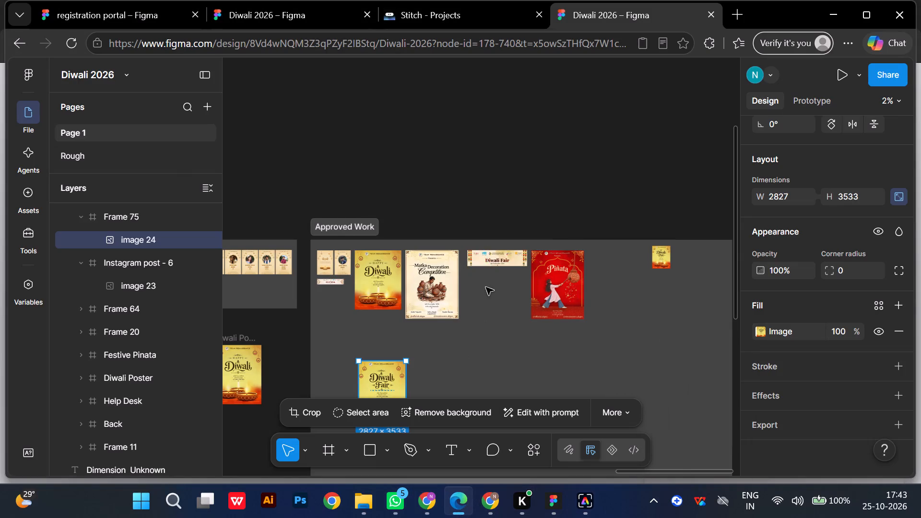
scroll(458, 283, right, 1)
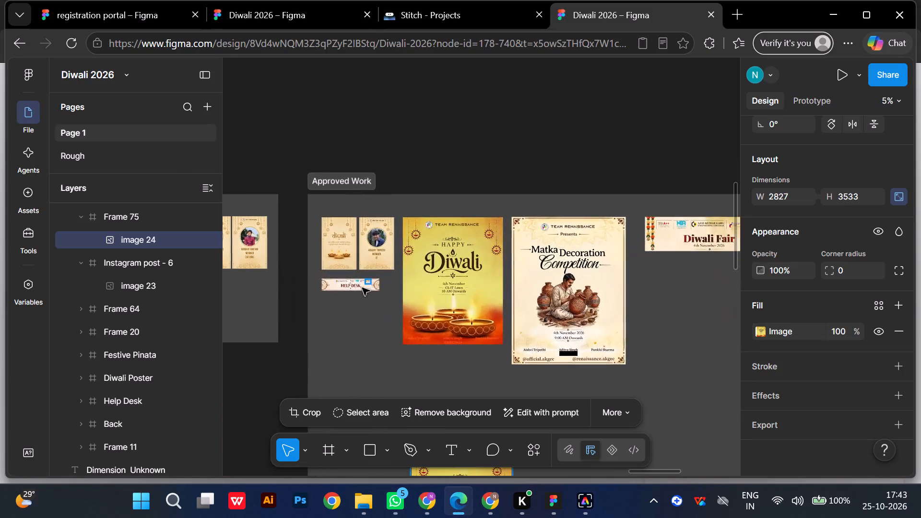
click(322, 279)
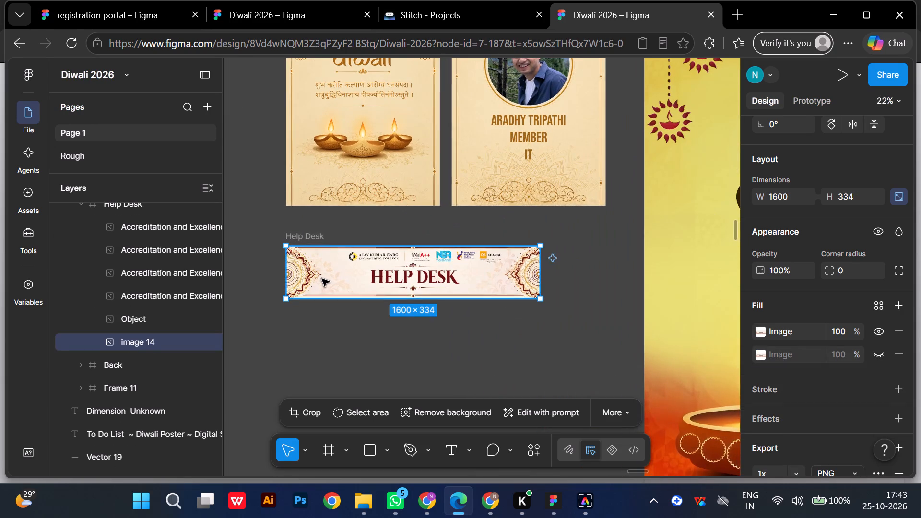
scroll(822, 385, down, 1)
scroll(816, 381, up, 1)
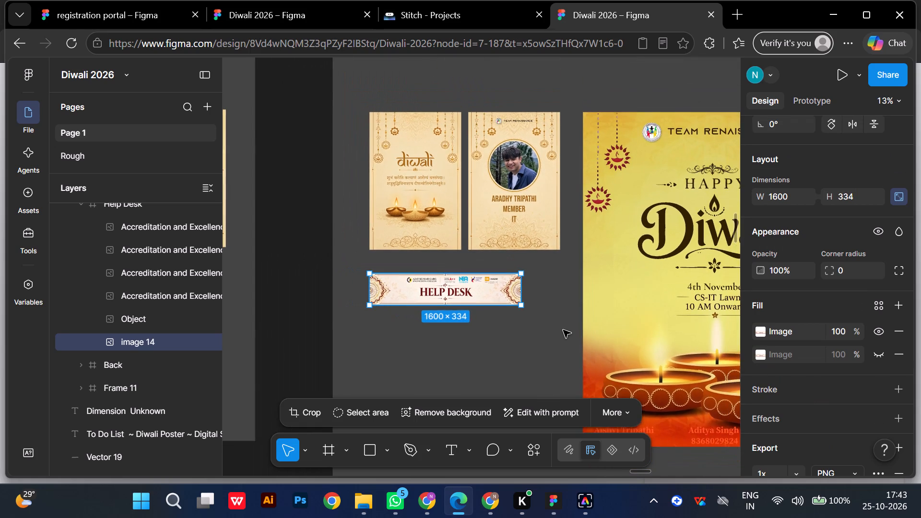
scroll(563, 330, left, 1)
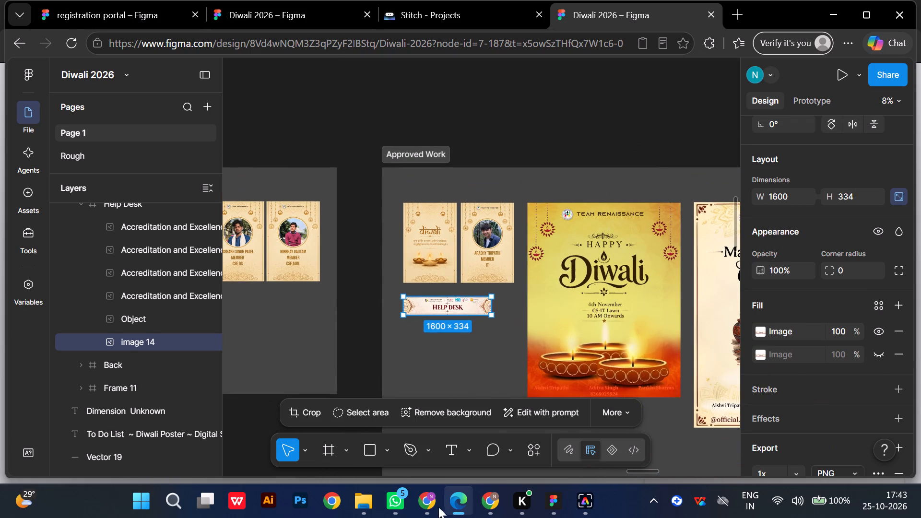
Switch to Google Drive in Chrome, deselect the Help Desk folder and dismiss the WhatsApp notification.
click(432, 506)
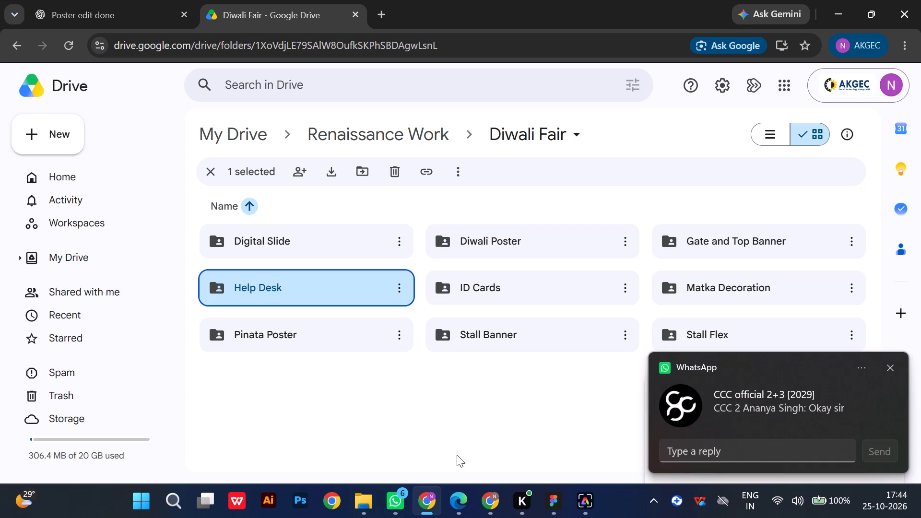
click(448, 418)
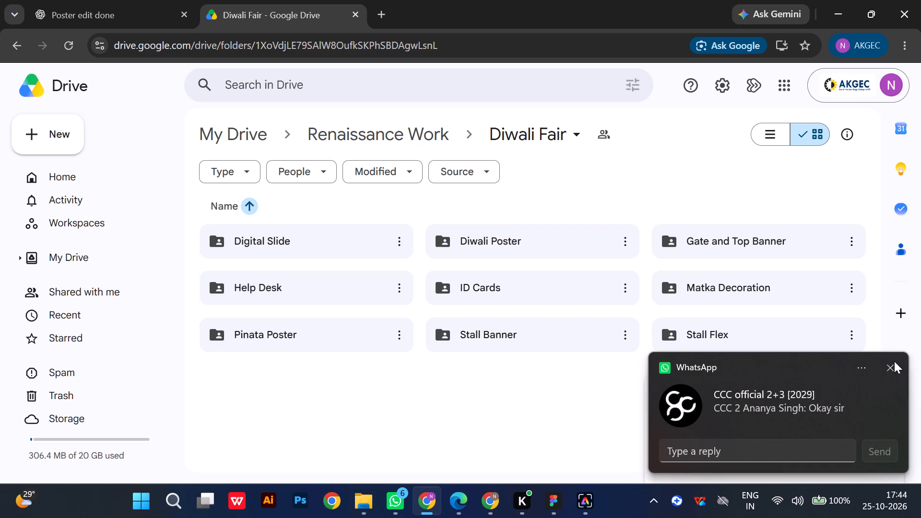
click(890, 364)
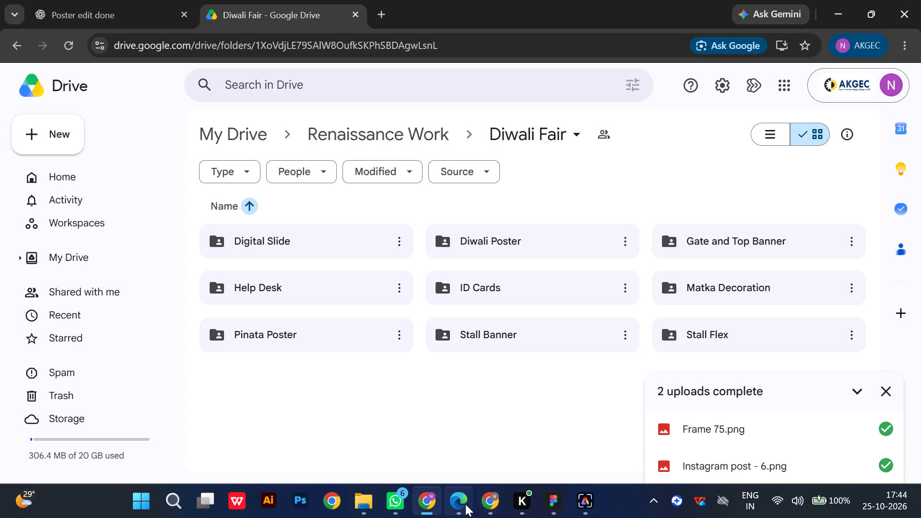
Switch to Figma in Edge and select the Matka Decoration Competition poster frame in Approved Work to check its properties.
click(463, 503)
scroll(625, 326, left, 1)
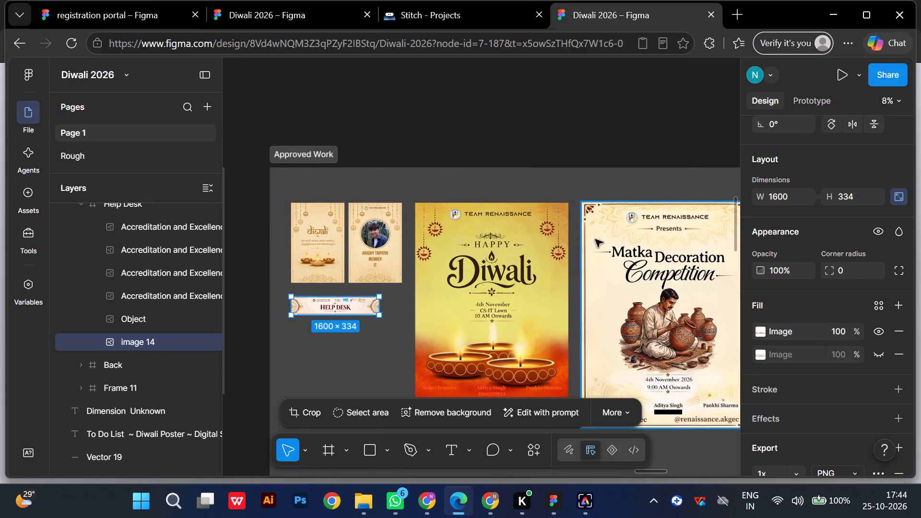
click(595, 237)
scroll(845, 343, down, 4)
scroll(845, 343, up, 1)
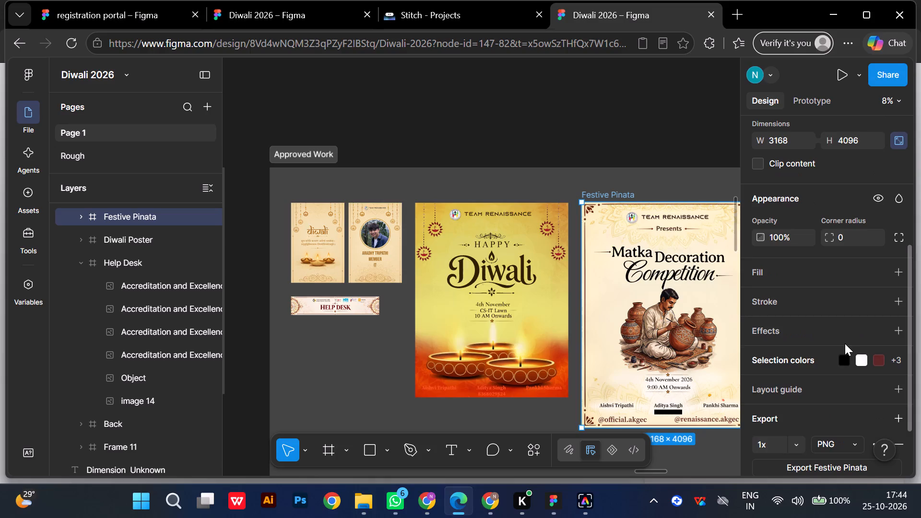
scroll(482, 337, left, 1)
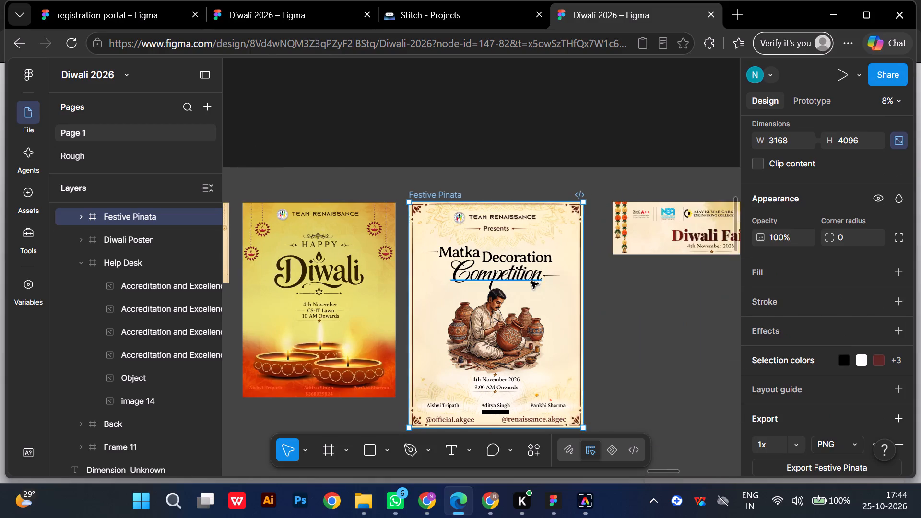
scroll(531, 281, left, 1)
scroll(531, 279, down, 1)
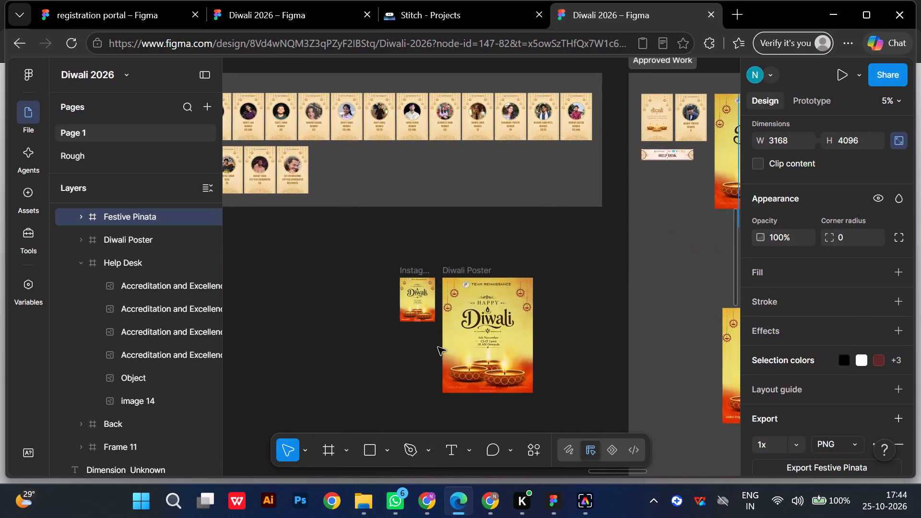
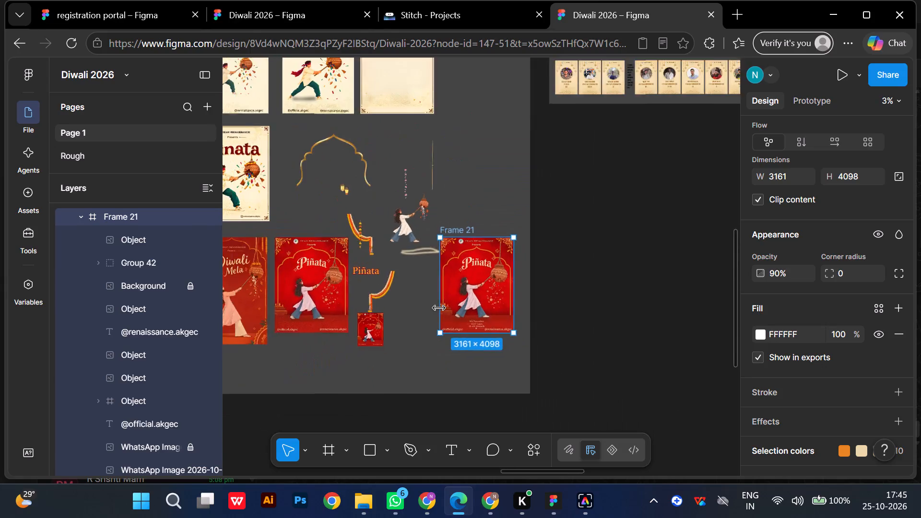
Find the finished Diwali Fair posters and banner on Page 1 to review them.
scroll(464, 296, left, 3)
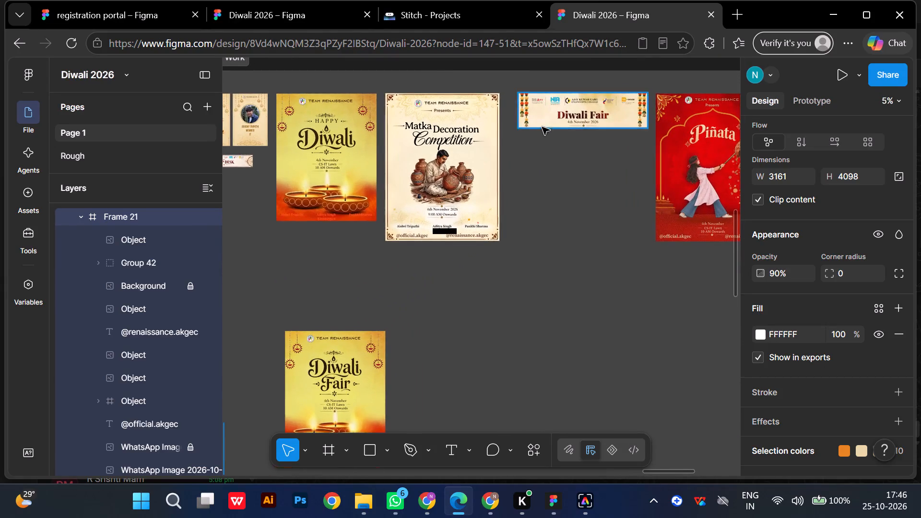
Select the wide Diwali Fair banner in the Approved Work section and check its dimensions and export settings.
scroll(542, 125, up, 1)
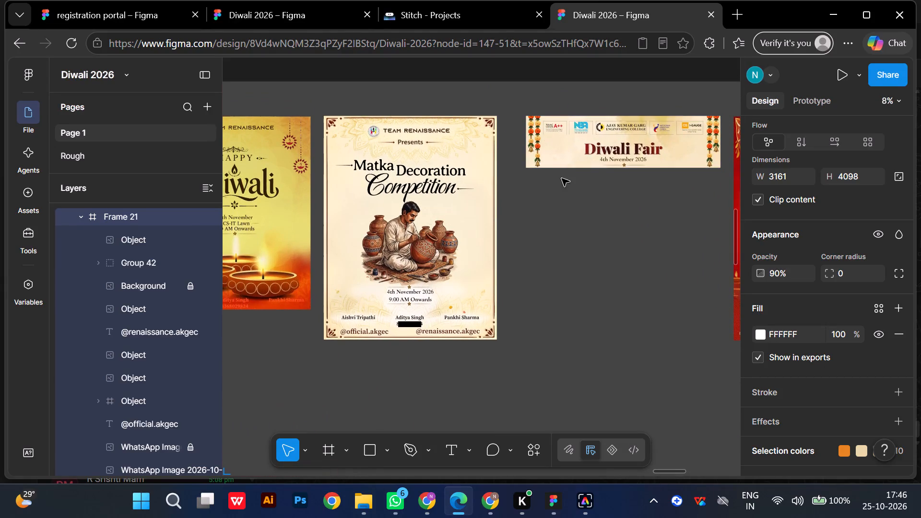
click(562, 162)
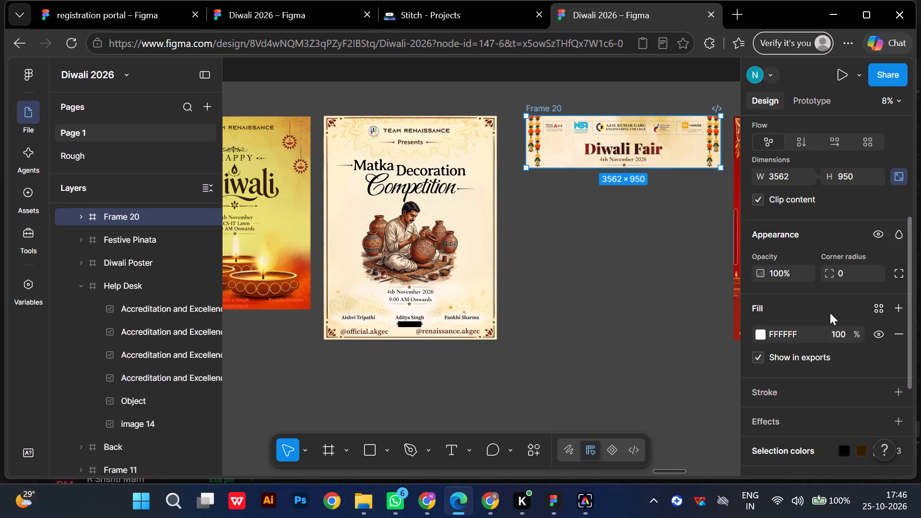
scroll(830, 313, down, 1)
scroll(555, 361, down, 1)
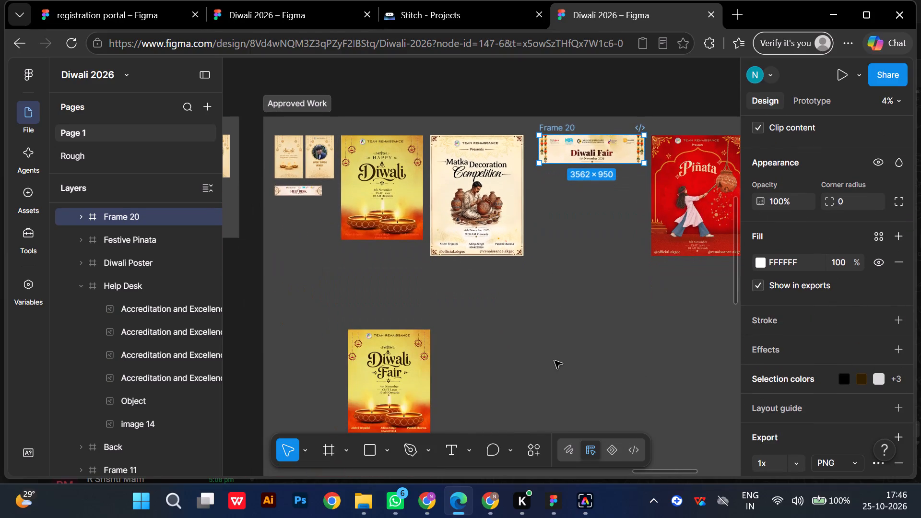
Find the Stall section and inspect the size and properties of the lower "The Cool Coorner" banner.
scroll(554, 359, left, 1)
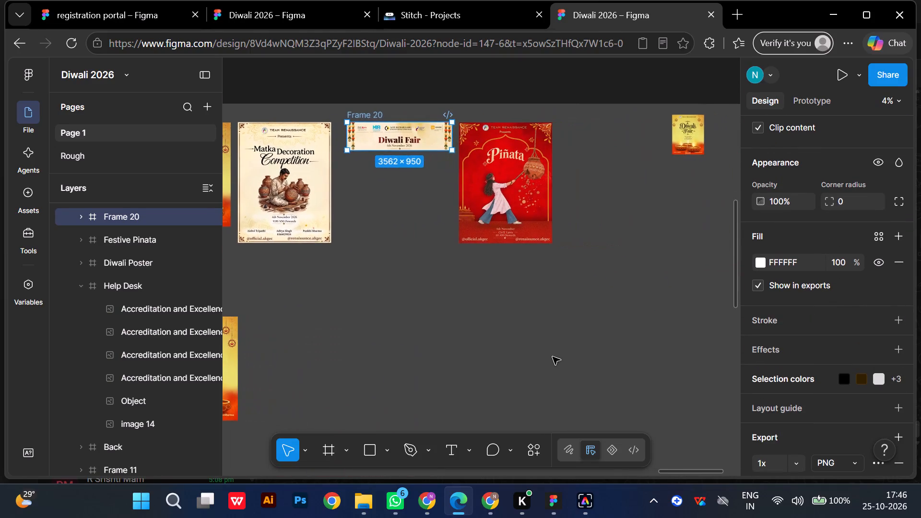
scroll(391, 358, down, 1)
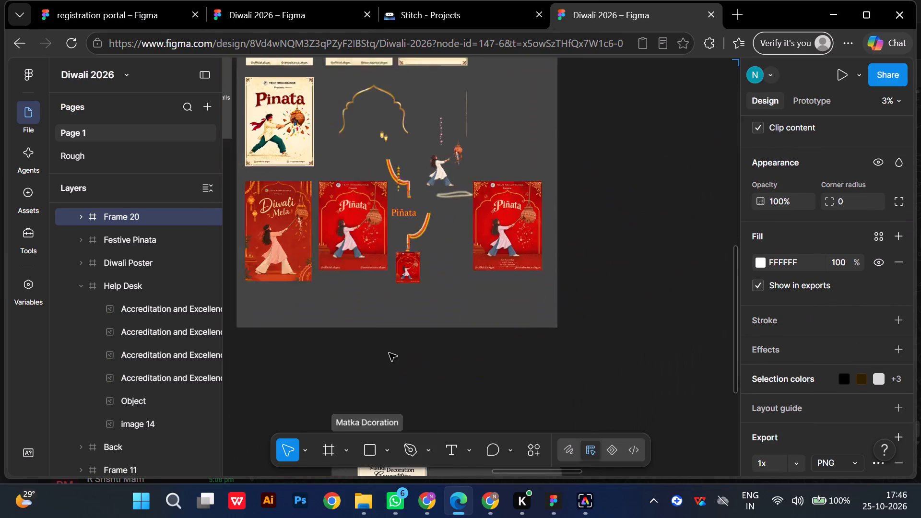
scroll(389, 353, down, 1)
scroll(389, 350, right, 1)
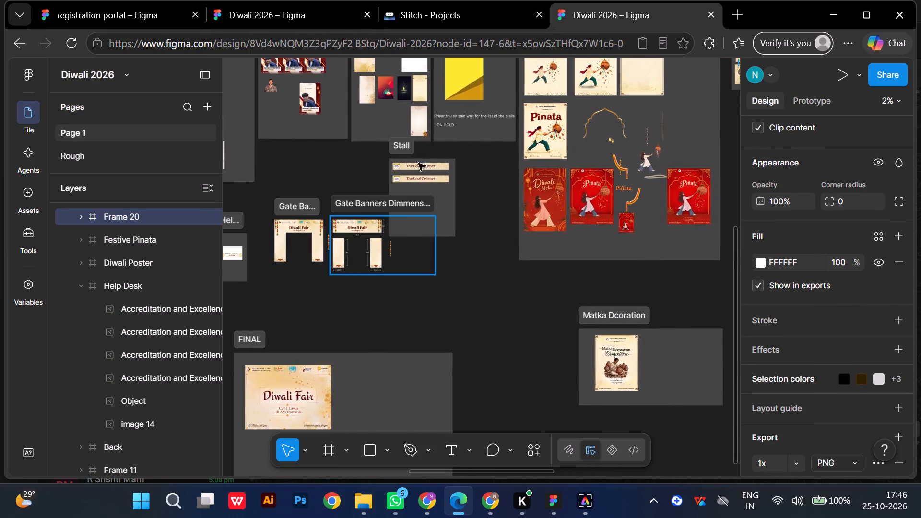
scroll(437, 205, up, 1)
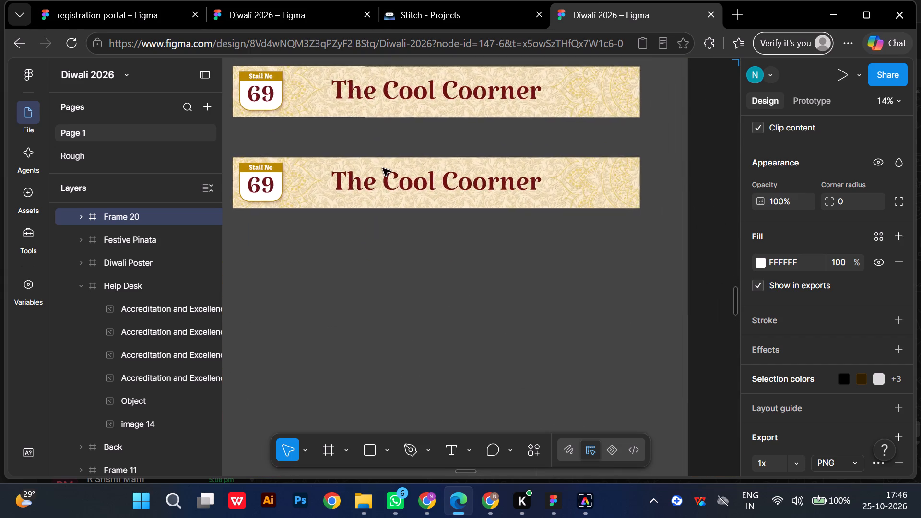
click(374, 160)
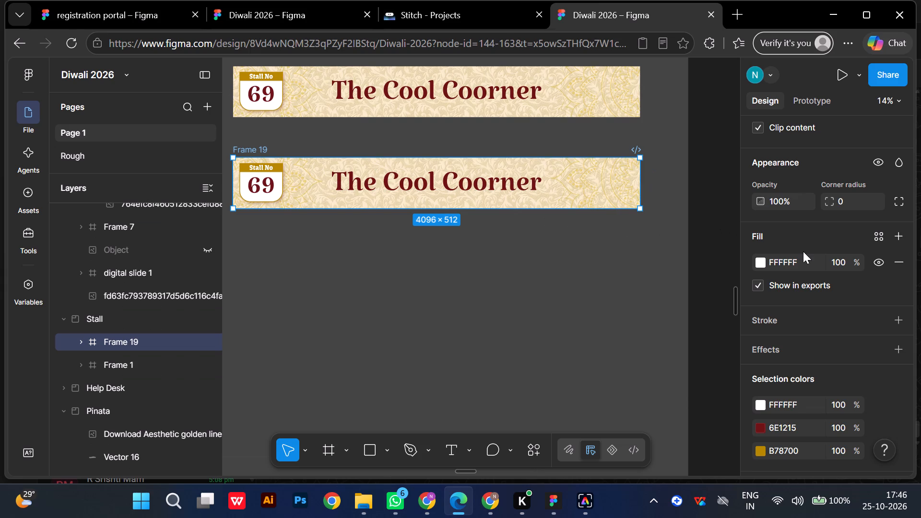
scroll(803, 251, up, 1)
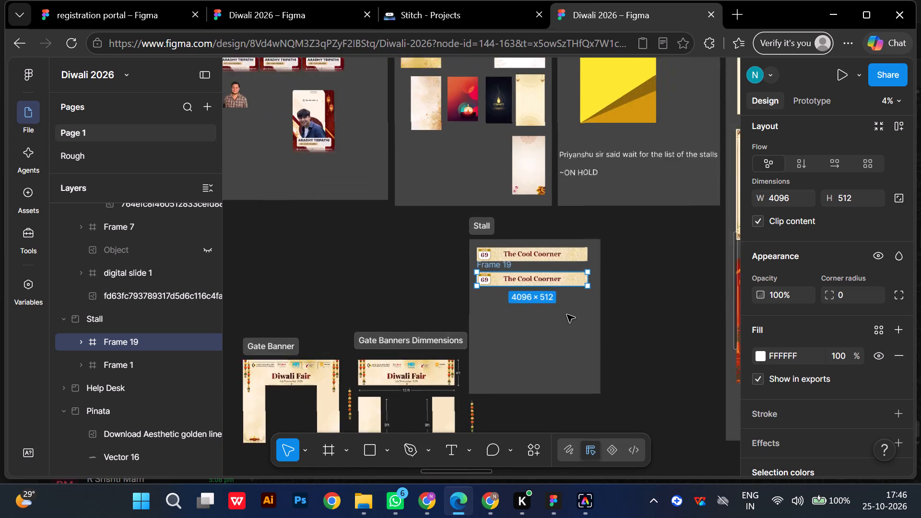
Examine the Diwali 2025 section's reference designs, checking the dimensions of the Matka Decoration, Piñata, The Cool Corner and Tossopolis images.
scroll(567, 315, left, 1)
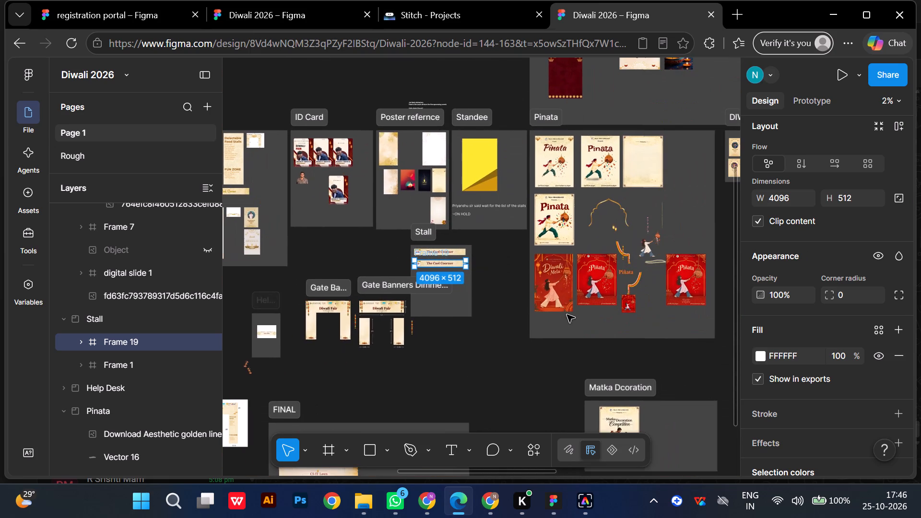
scroll(567, 315, left, 1)
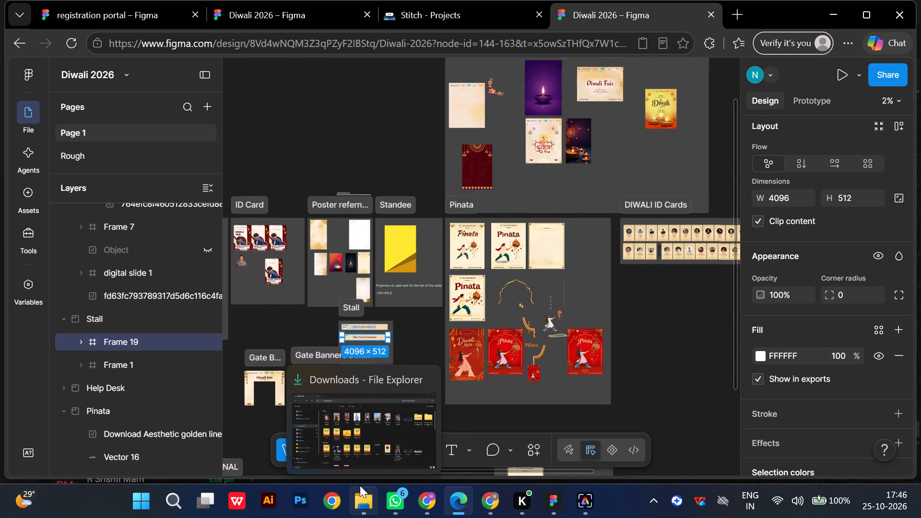
scroll(100, 288, right, 3)
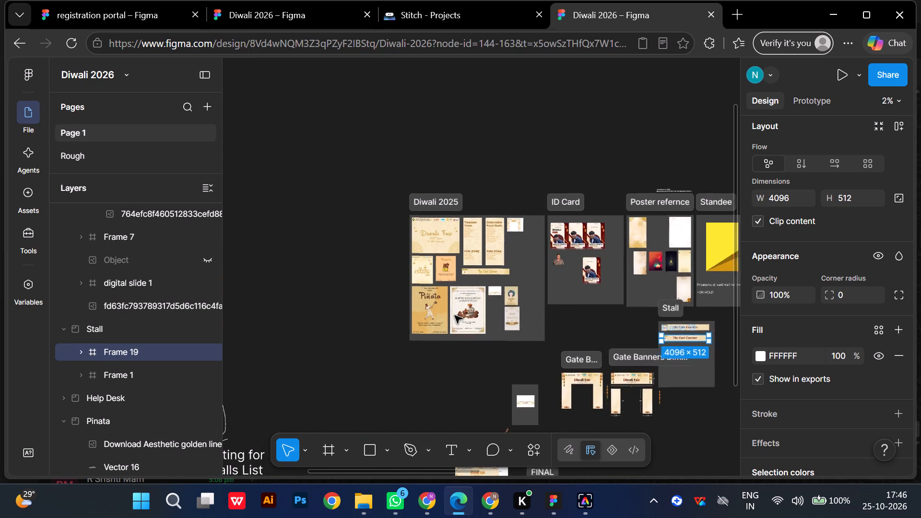
click(446, 284)
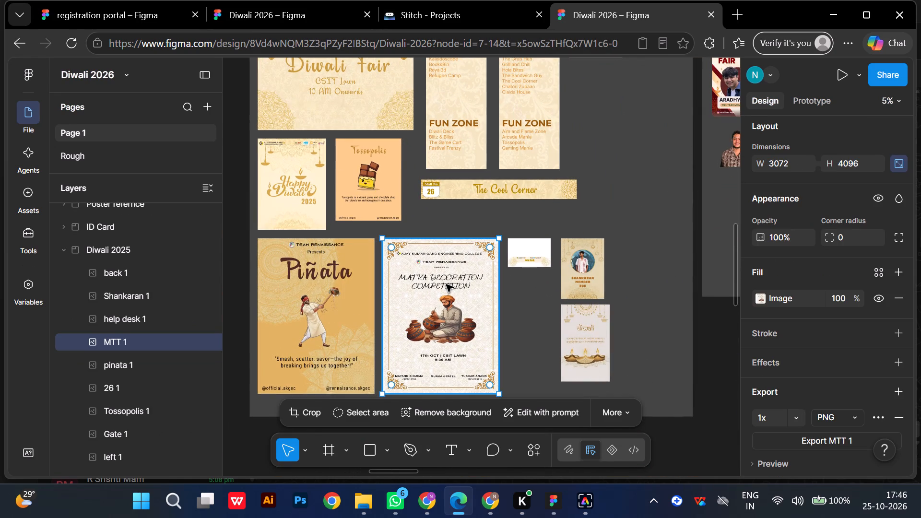
double_click(322, 306)
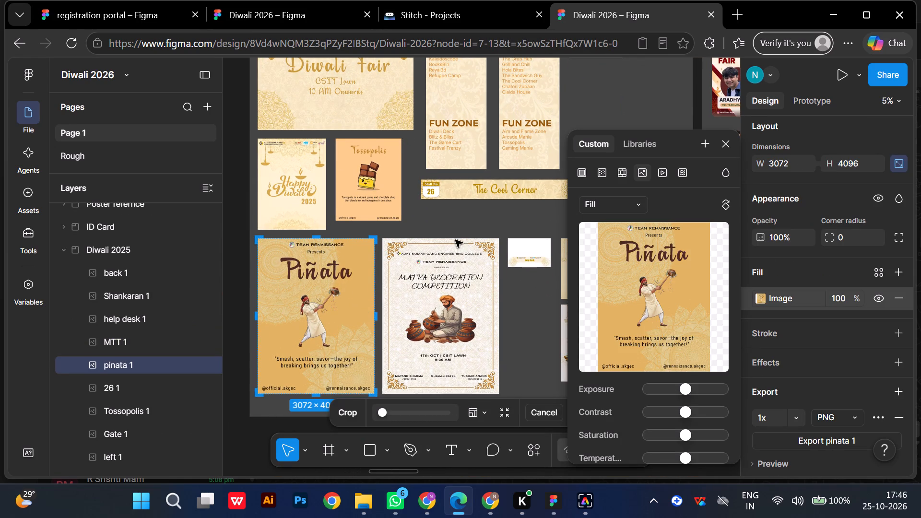
scroll(455, 240, up, 1)
click(464, 260)
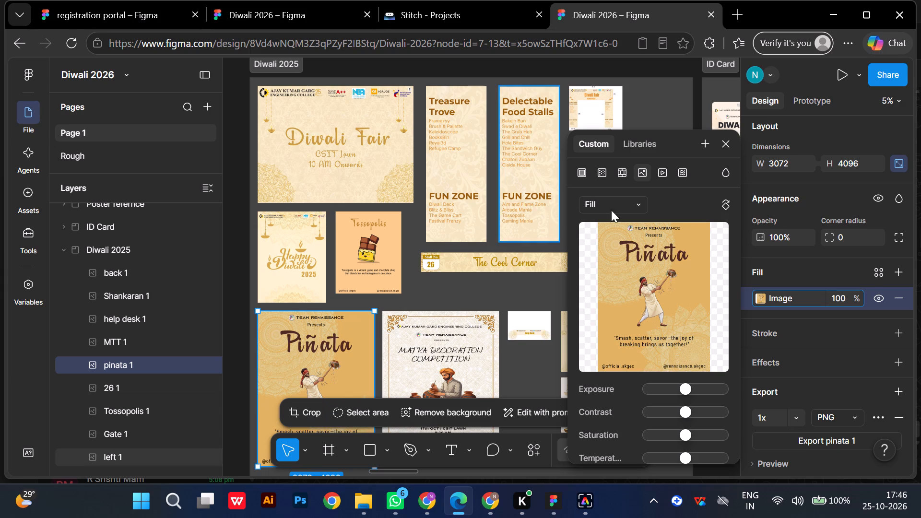
click(727, 139)
click(484, 260)
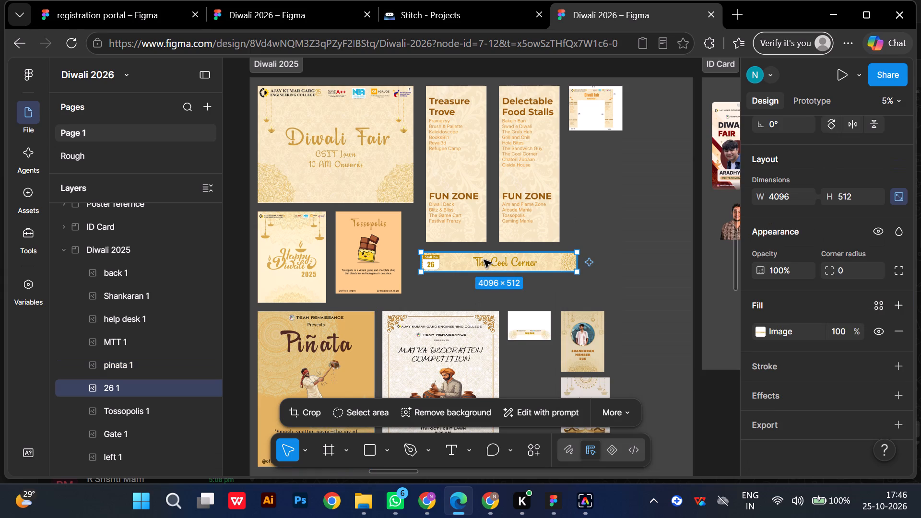
click(370, 258)
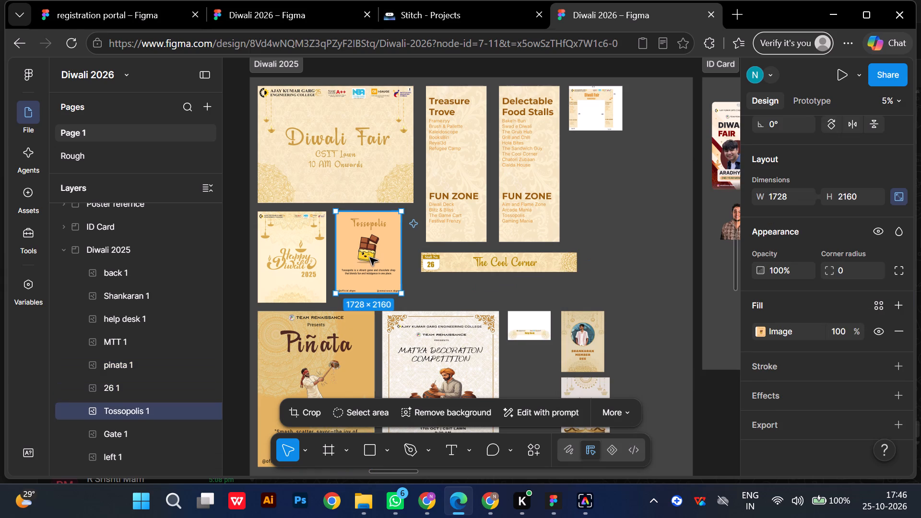
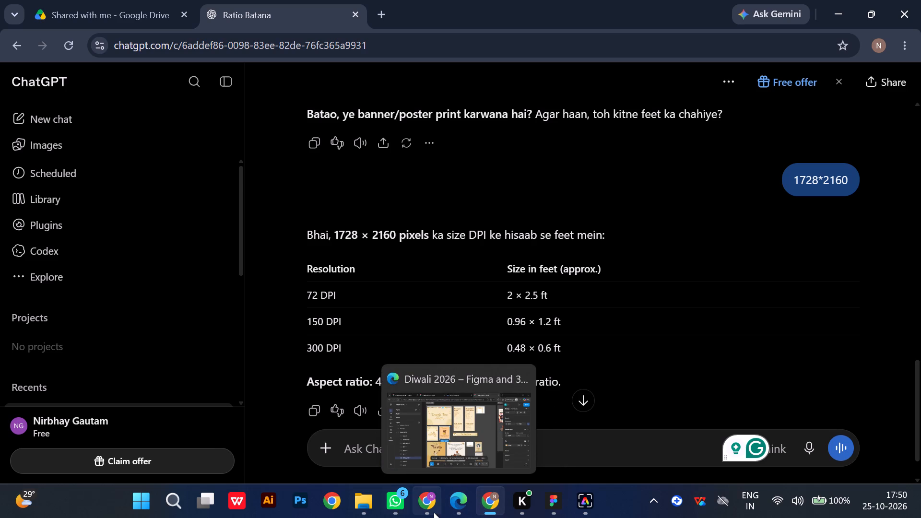
click(420, 514)
click(402, 361)
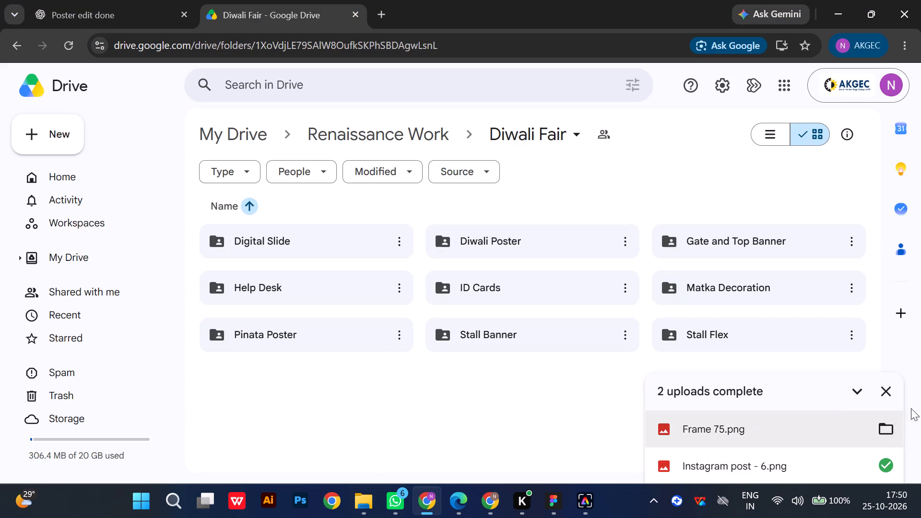
click(888, 390)
double_click(733, 327)
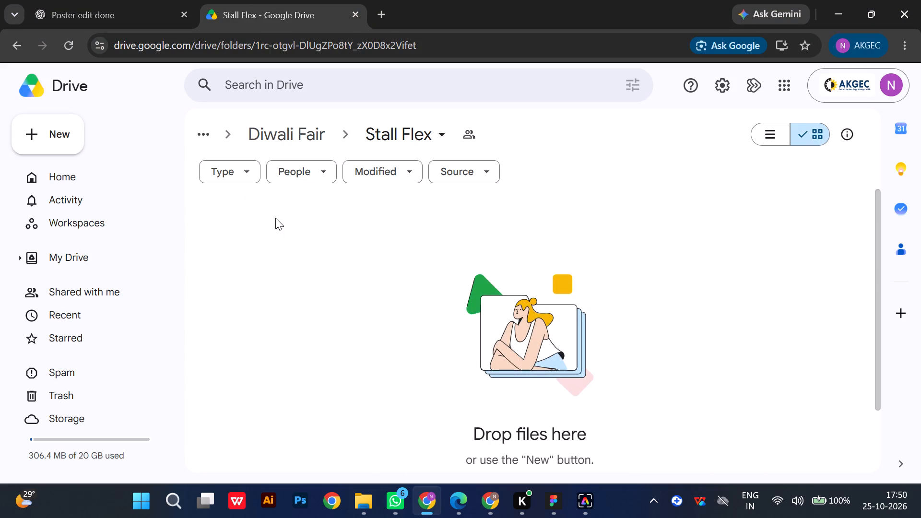
click(279, 141)
double_click(509, 326)
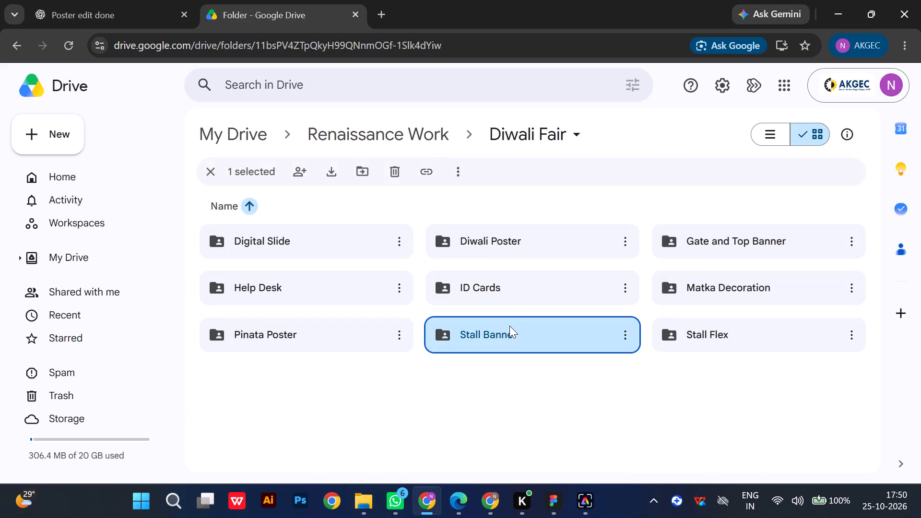
click(290, 140)
double_click(307, 344)
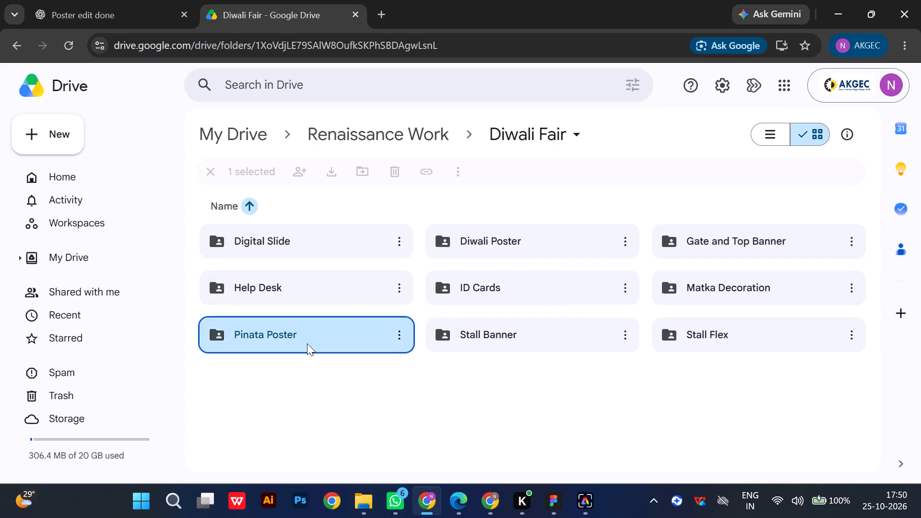